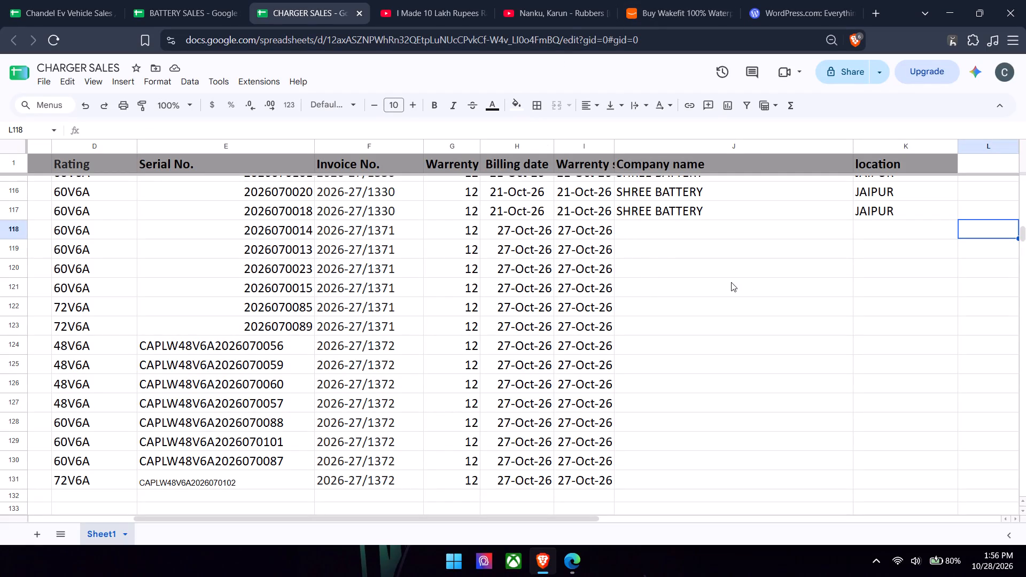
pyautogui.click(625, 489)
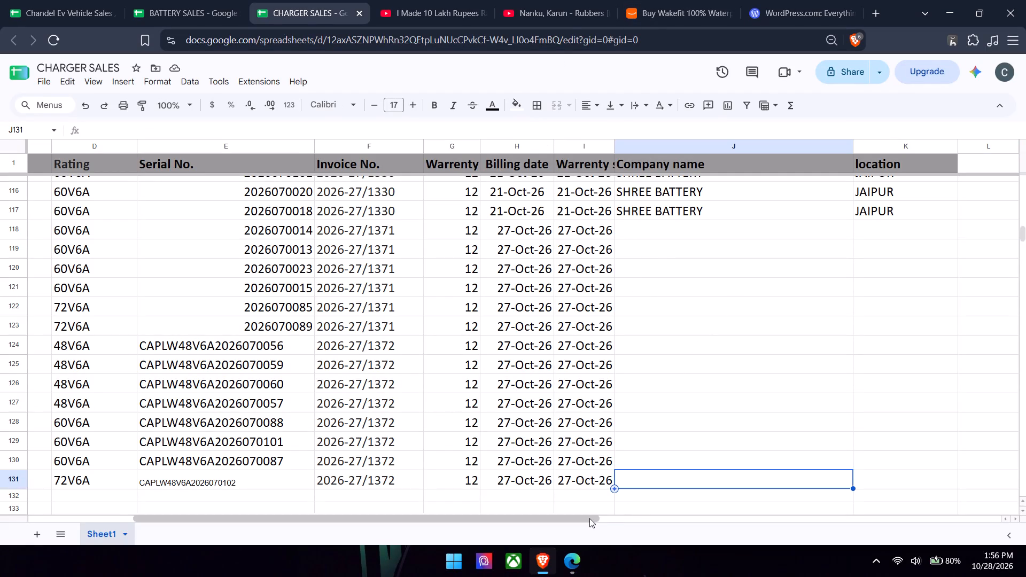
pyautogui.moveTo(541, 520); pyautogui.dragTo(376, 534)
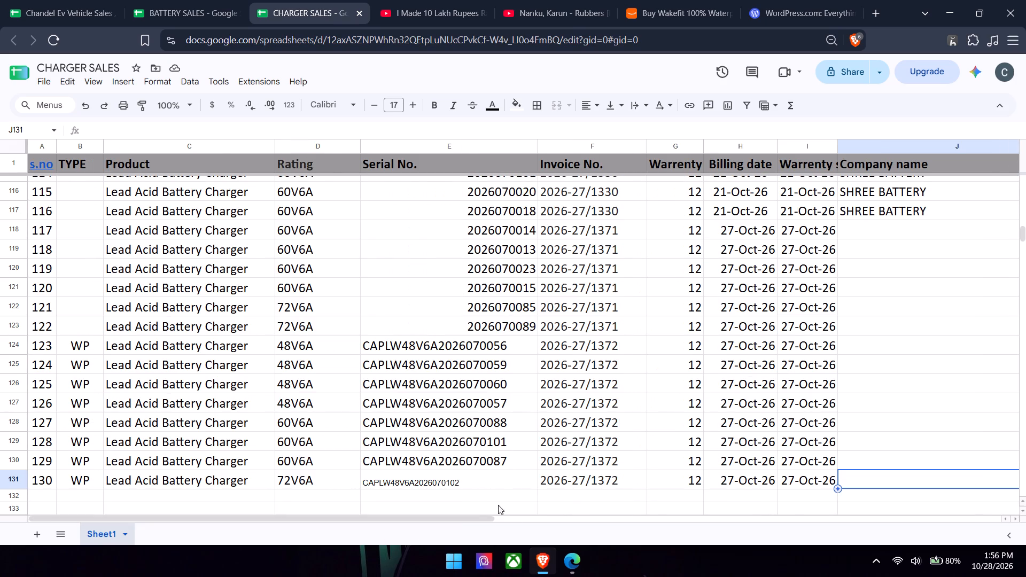
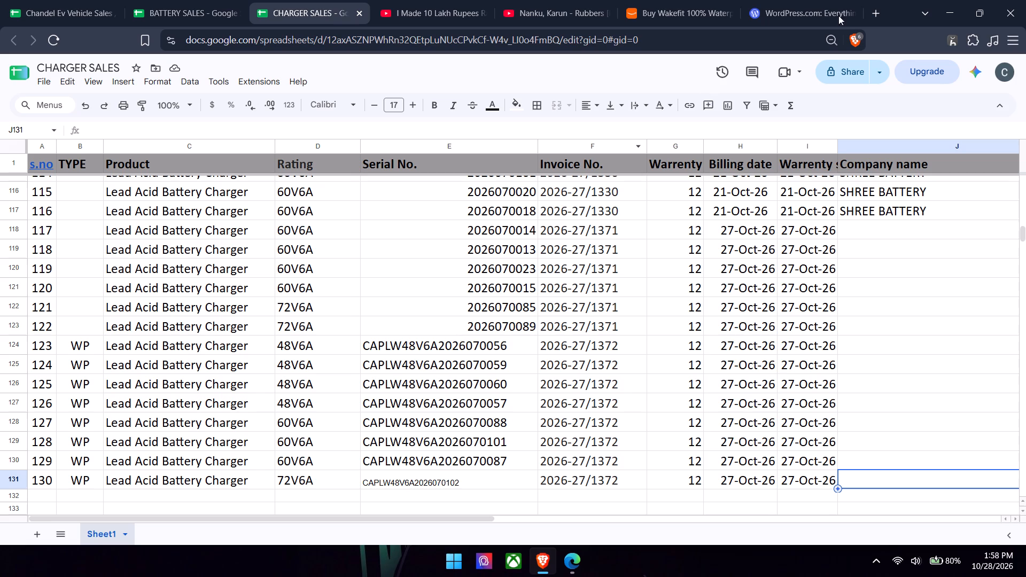
# Open the system calendar to check today's date against the latest billing dates.
pyautogui.click(997, 563)
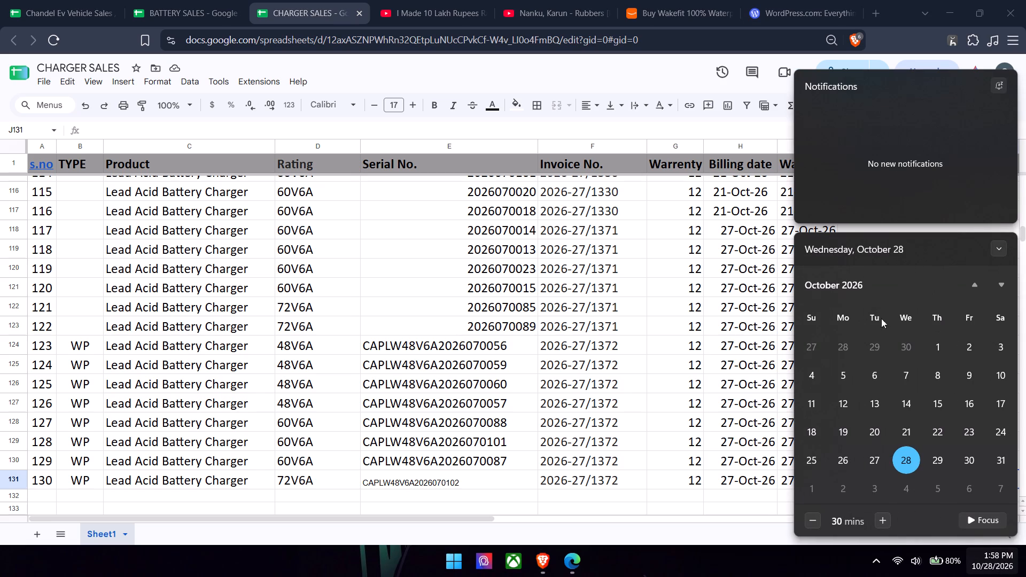
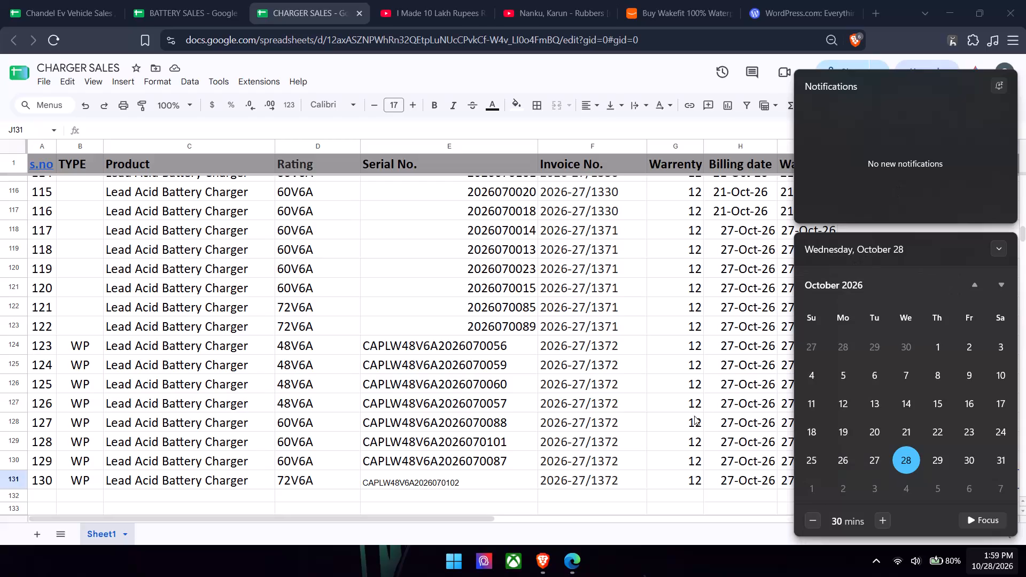
# Reduce the font size of the entire charger sales table to 11.
pyautogui.click(487, 488)
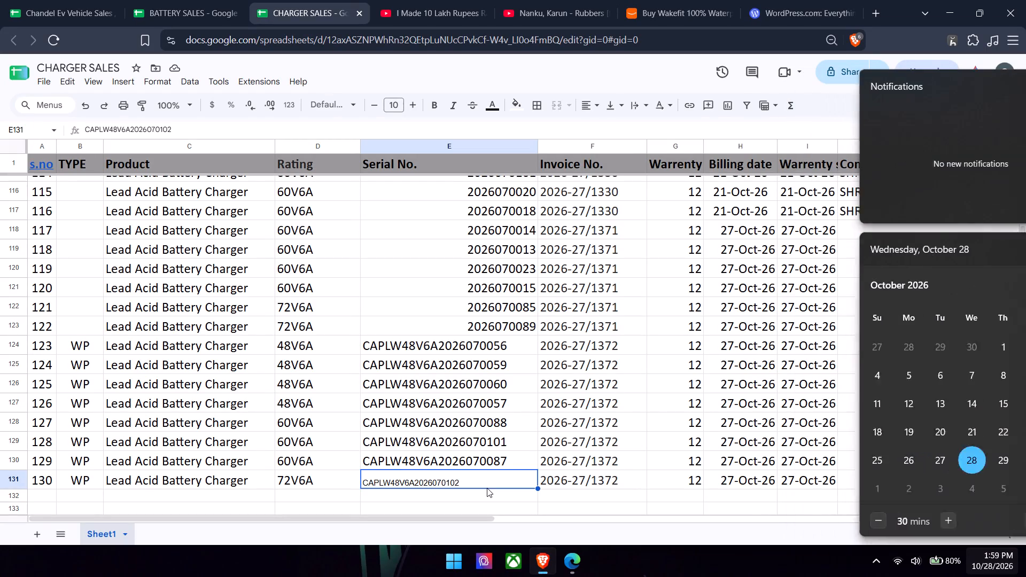
pyautogui.hotkey('ctrl', 'a')
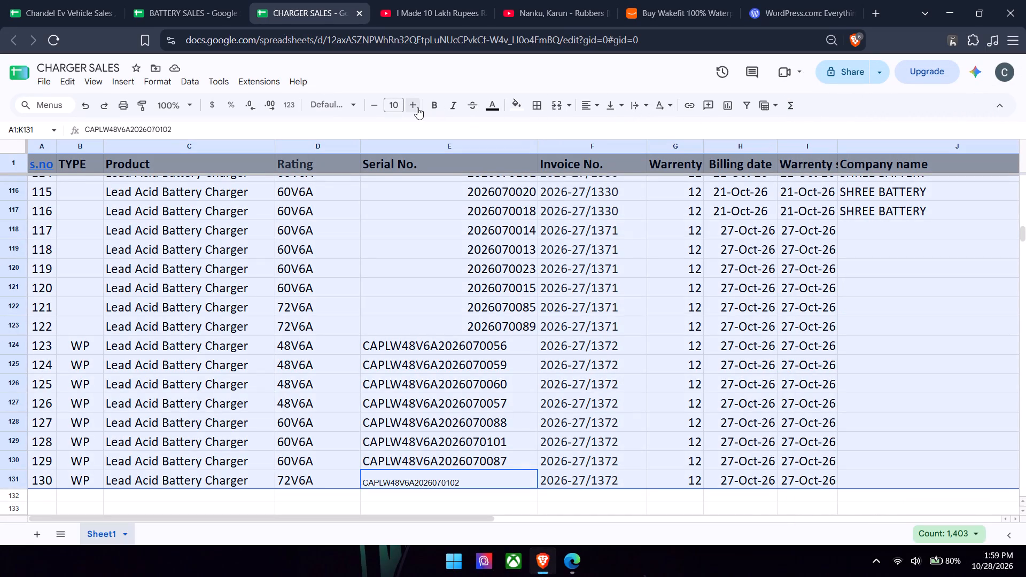
pyautogui.click(541, 309)
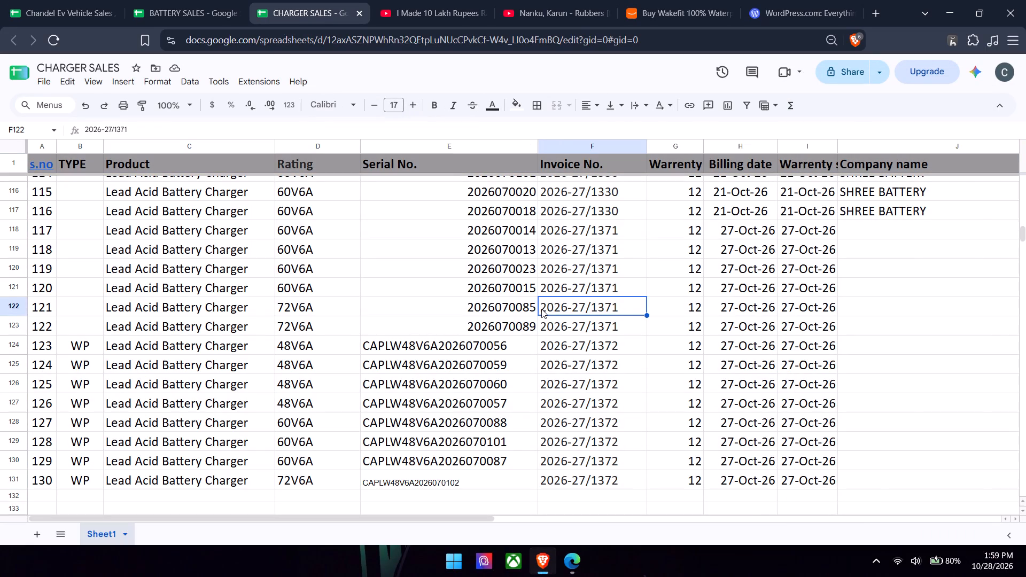
pyautogui.hotkey('ctrl', 'a')
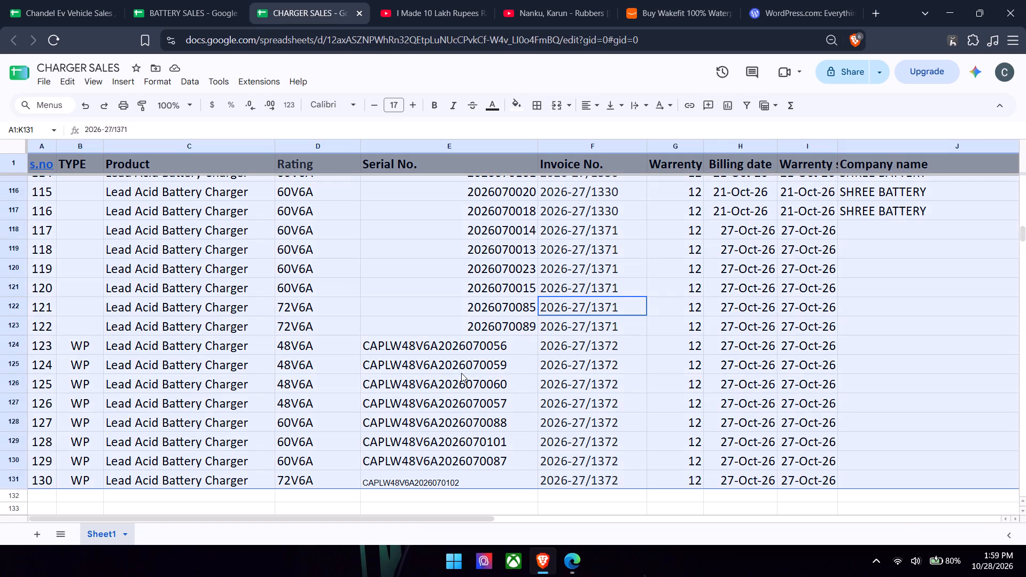
pyautogui.click(369, 108)
pyautogui.doubleClick(369, 108)
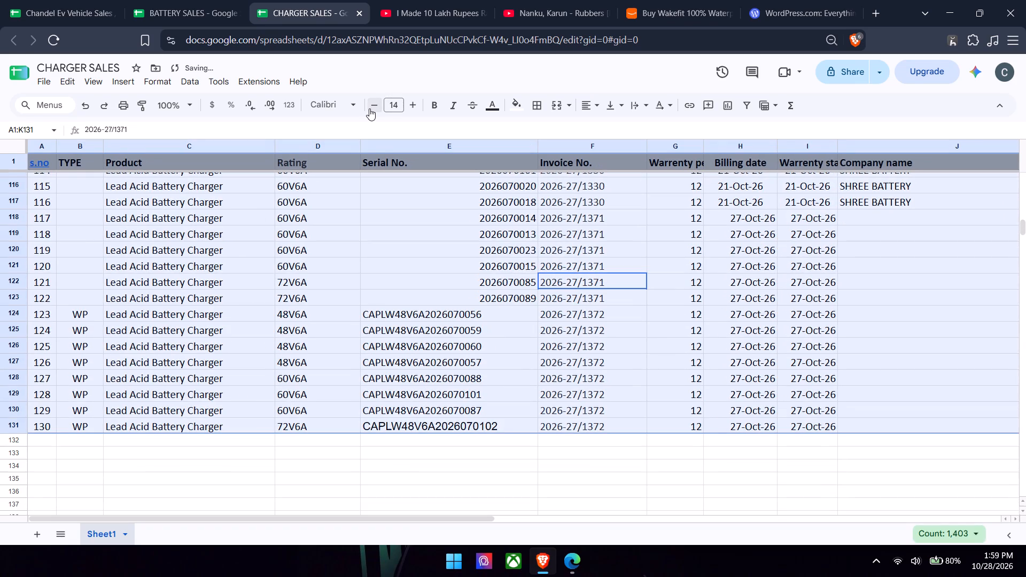
pyautogui.click(369, 108)
pyautogui.moveTo(369, 108); pyautogui.dragTo(375, 108)
pyautogui.click(375, 108)
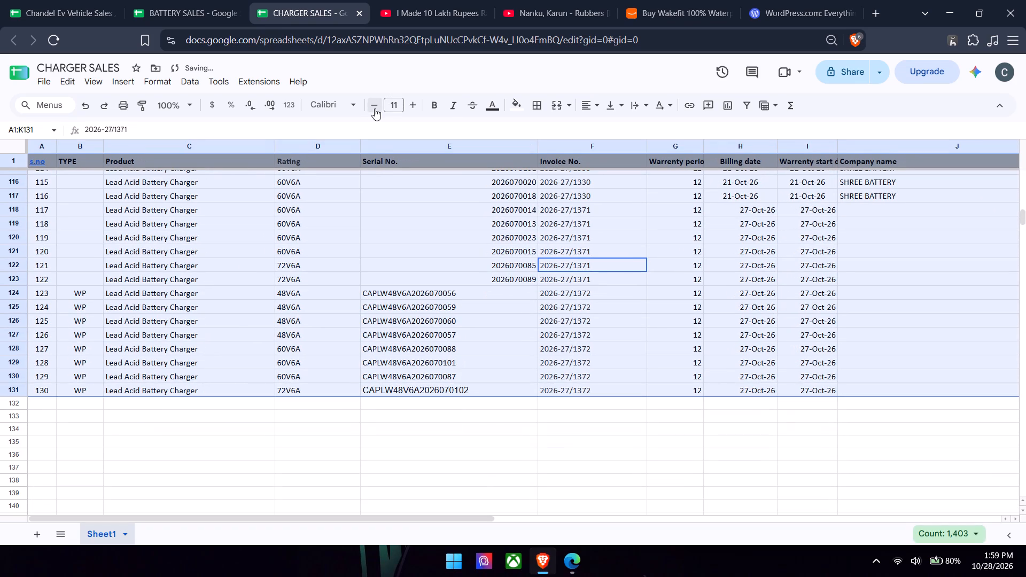
# Narrow the Product, Rating, Serial No. and Invoice No. columns to fit their contents more closely.
pyautogui.scroll(17, 481, 340)
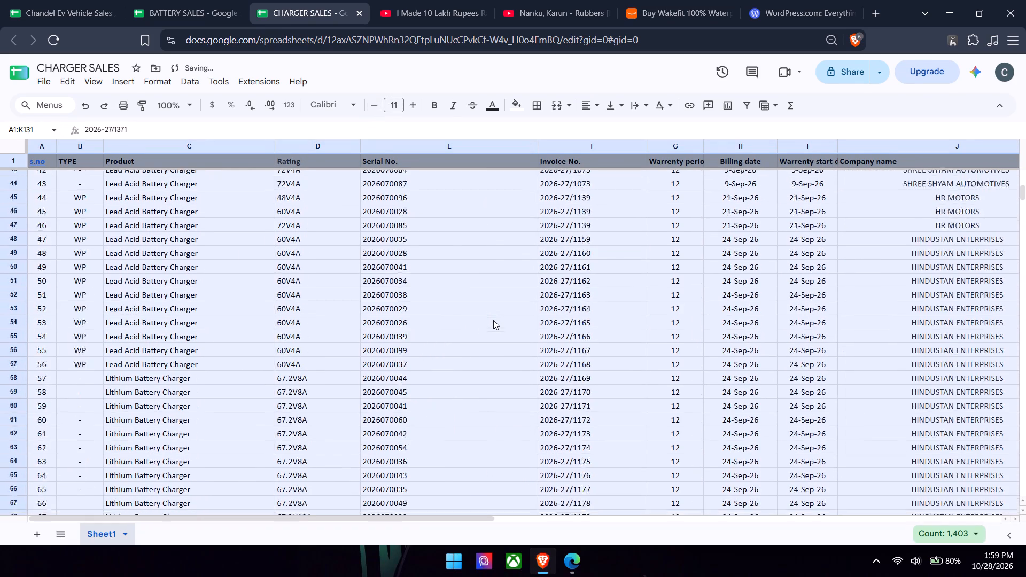
pyautogui.scroll(17, 493, 320)
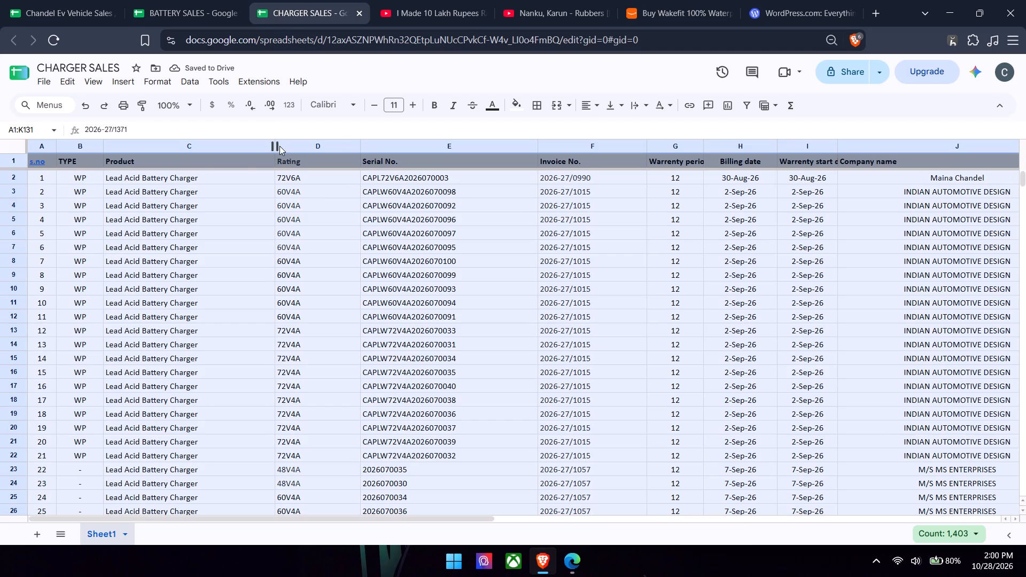
pyautogui.moveTo(276, 145); pyautogui.dragTo(233, 149)
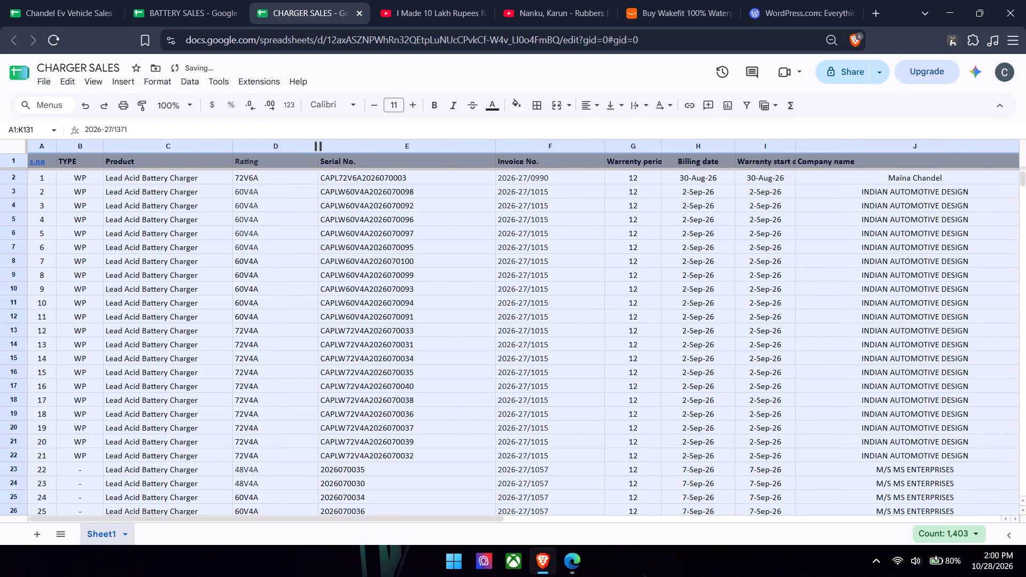
pyautogui.moveTo(320, 145); pyautogui.dragTo(290, 143)
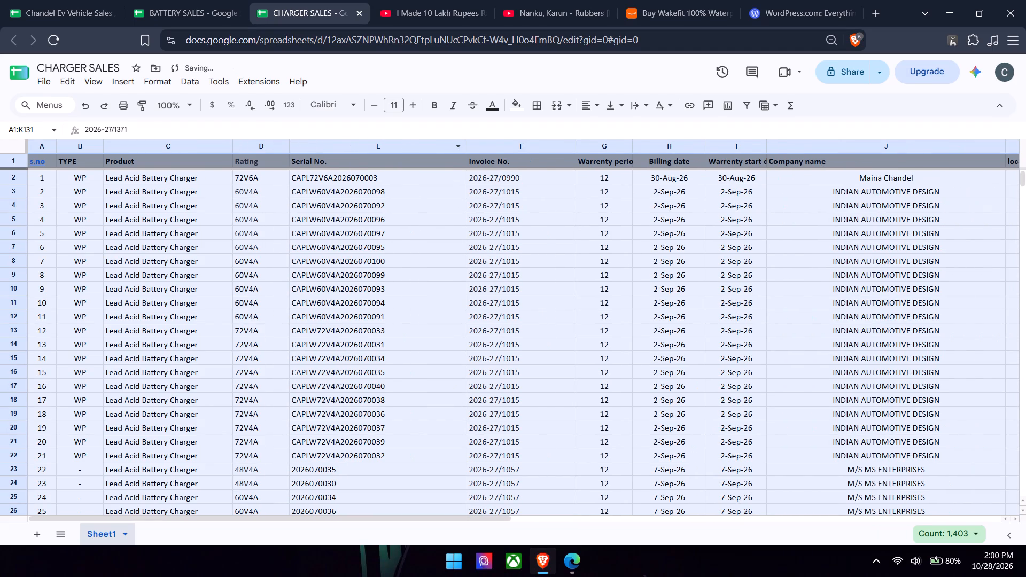
pyautogui.moveTo(469, 146); pyautogui.dragTo(417, 145)
pyautogui.moveTo(524, 146); pyautogui.dragTo(495, 145)
# Narrow the warranty period, Billing date, warranty start and Company name columns so the table fits through the location column.
pyautogui.moveTo(553, 145); pyautogui.dragTo(550, 145)
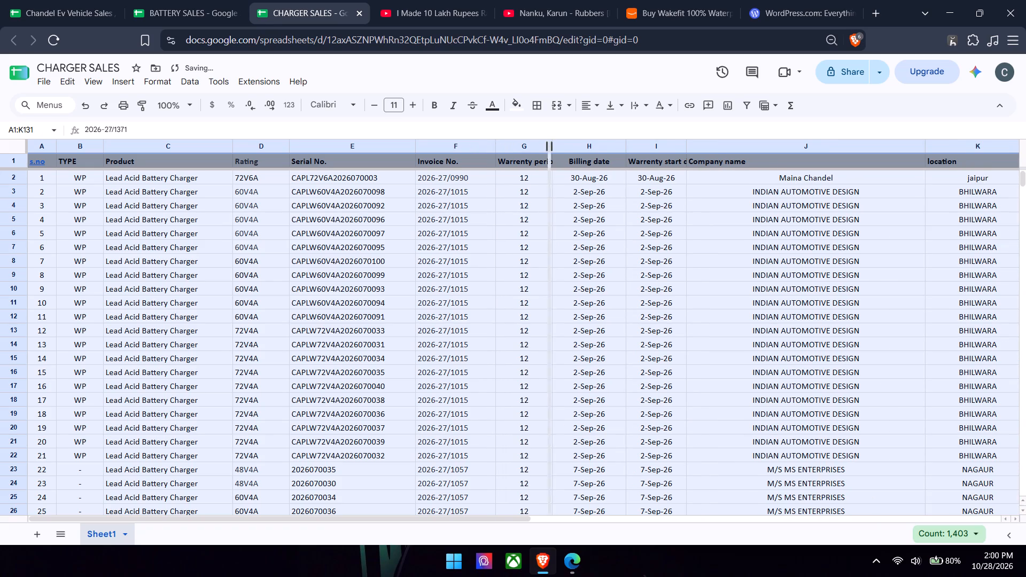
pyautogui.moveTo(550, 145); pyautogui.dragTo(535, 145)
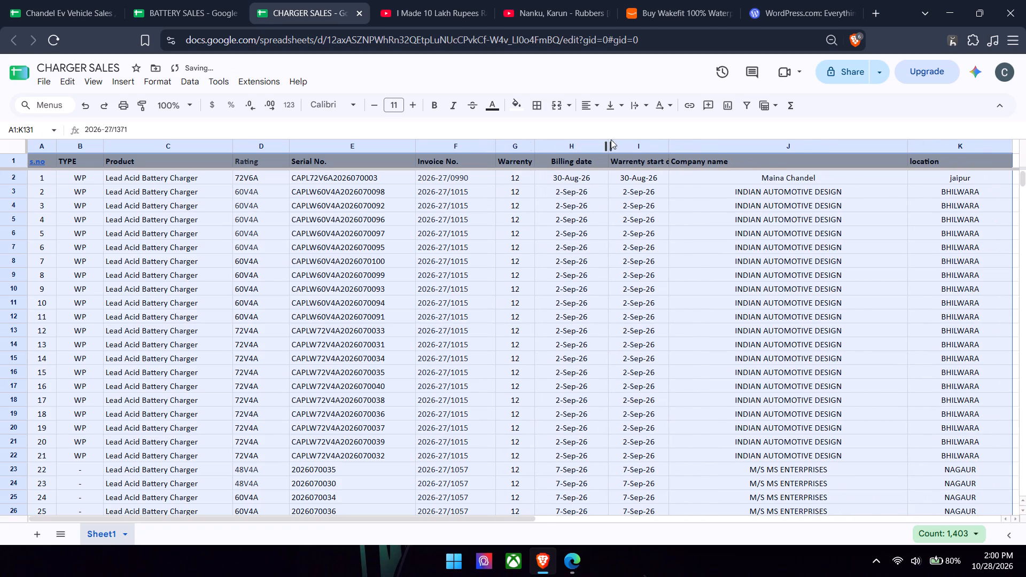
pyautogui.moveTo(610, 143); pyautogui.dragTo(583, 145)
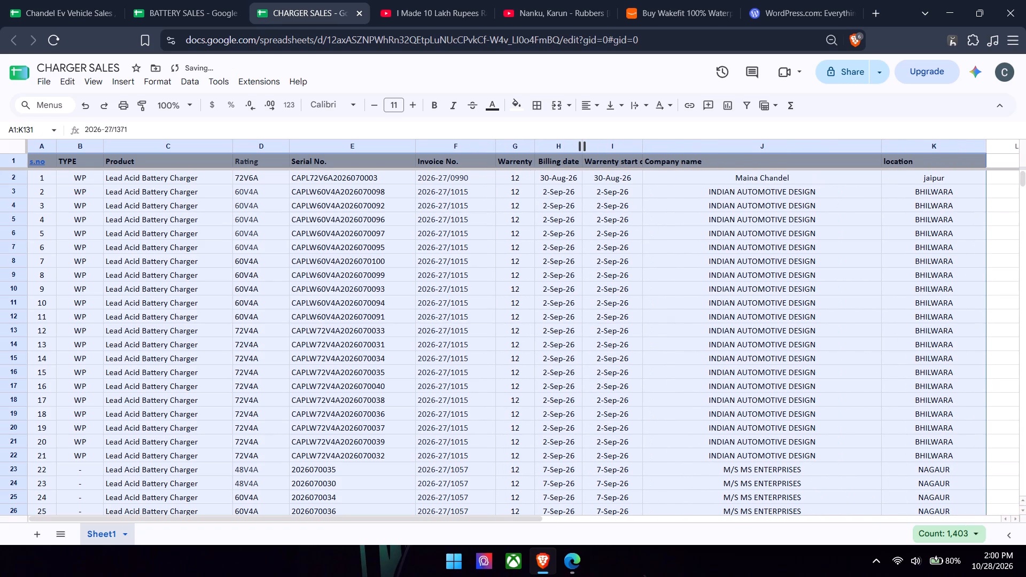
pyautogui.moveTo(583, 145); pyautogui.dragTo(590, 145)
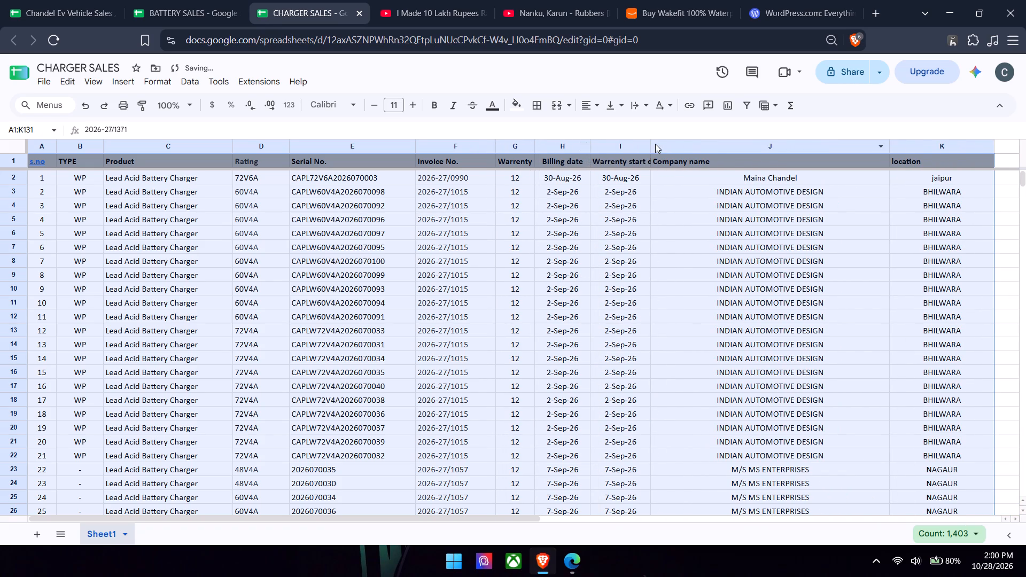
pyautogui.click(647, 144)
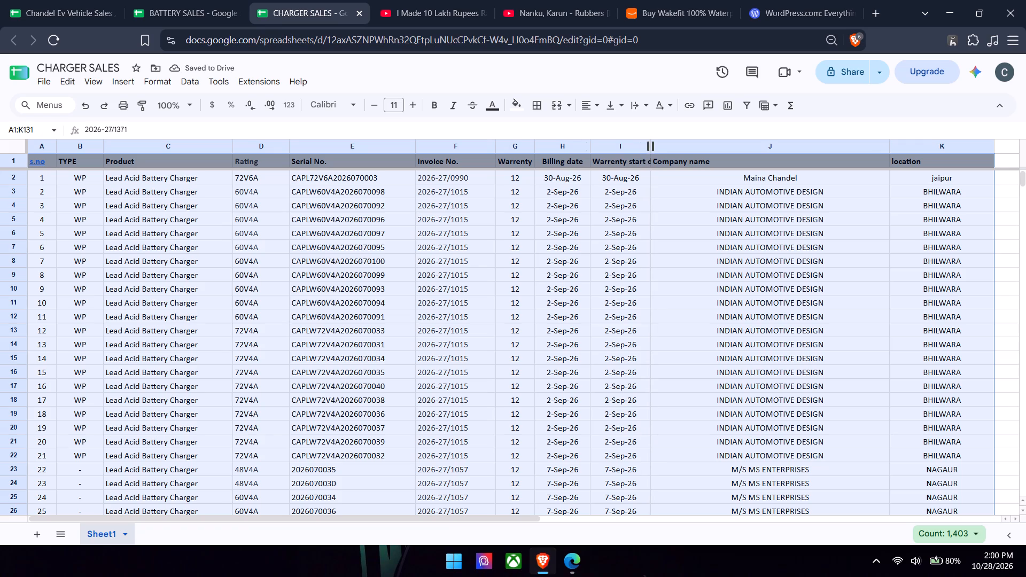
pyautogui.click(648, 144)
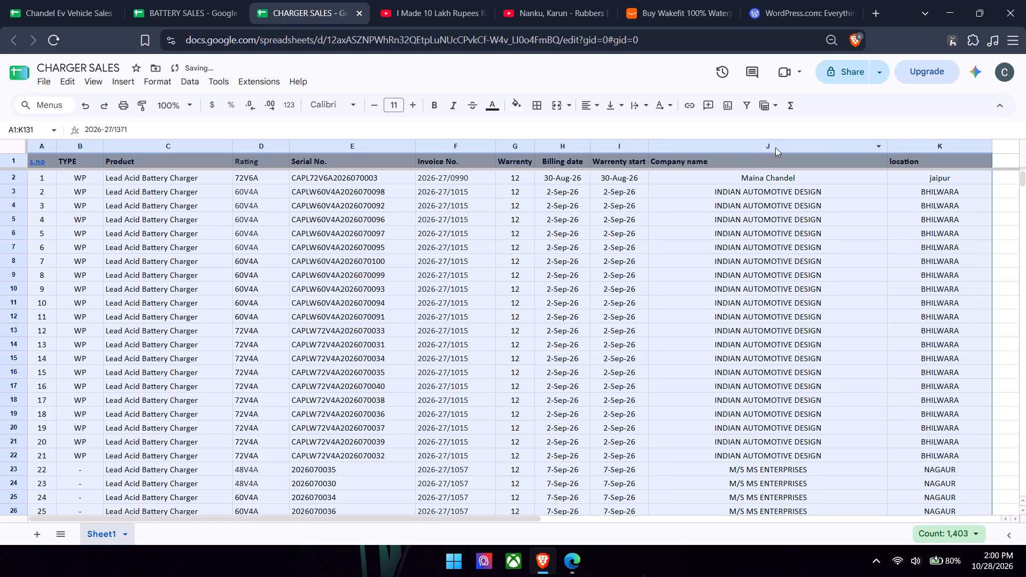
pyautogui.moveTo(887, 147); pyautogui.dragTo(817, 147)
pyautogui.moveTo(817, 147); pyautogui.dragTo(815, 147)
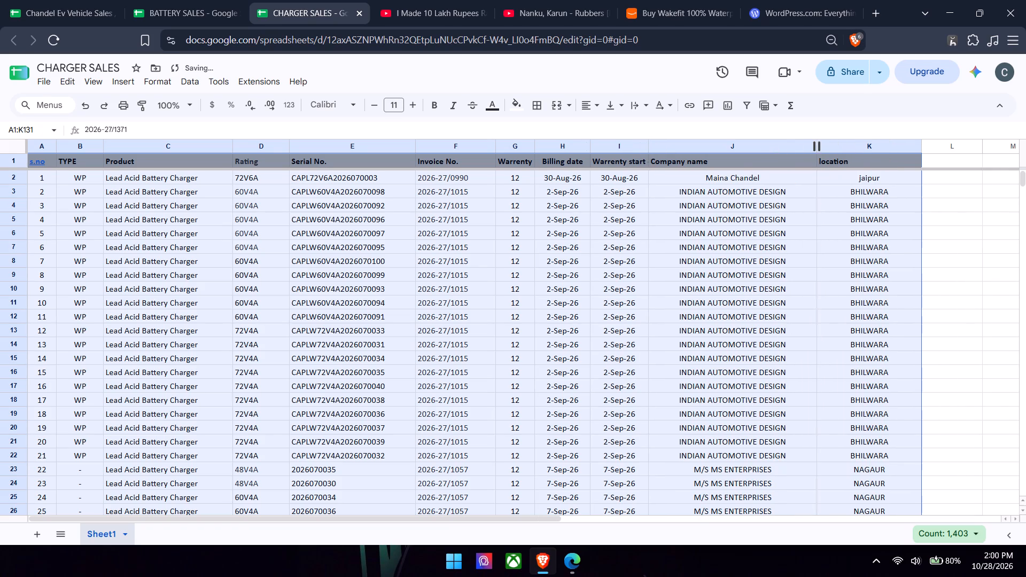
pyautogui.moveTo(817, 149); pyautogui.dragTo(804, 147)
# Review the latest 27-Oct-26 rows, marking out the invoice number groups 2026-27/1371 and 2026-27/1372.
pyautogui.scroll(-14, 767, 241)
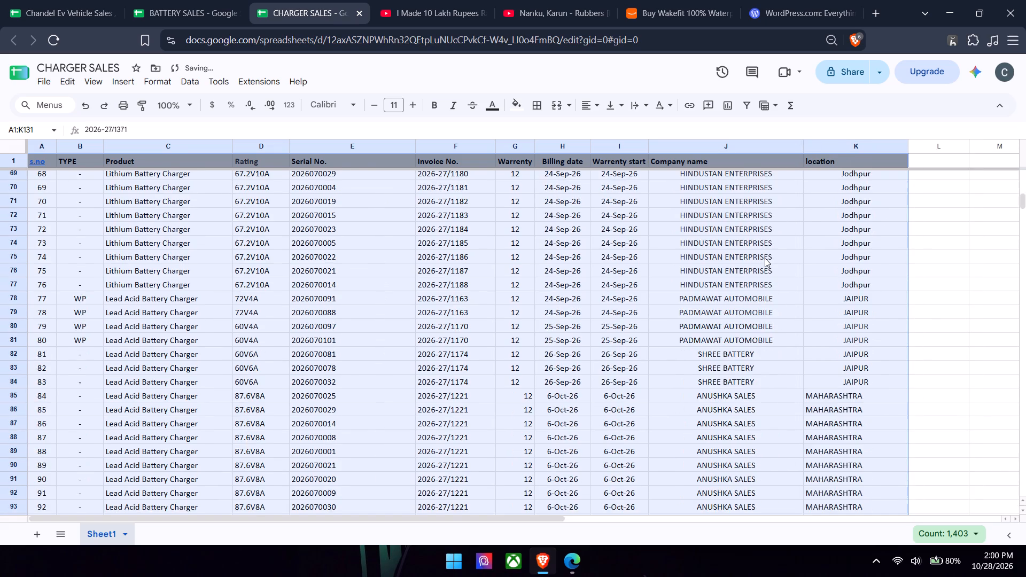
pyautogui.scroll(-10, 765, 258)
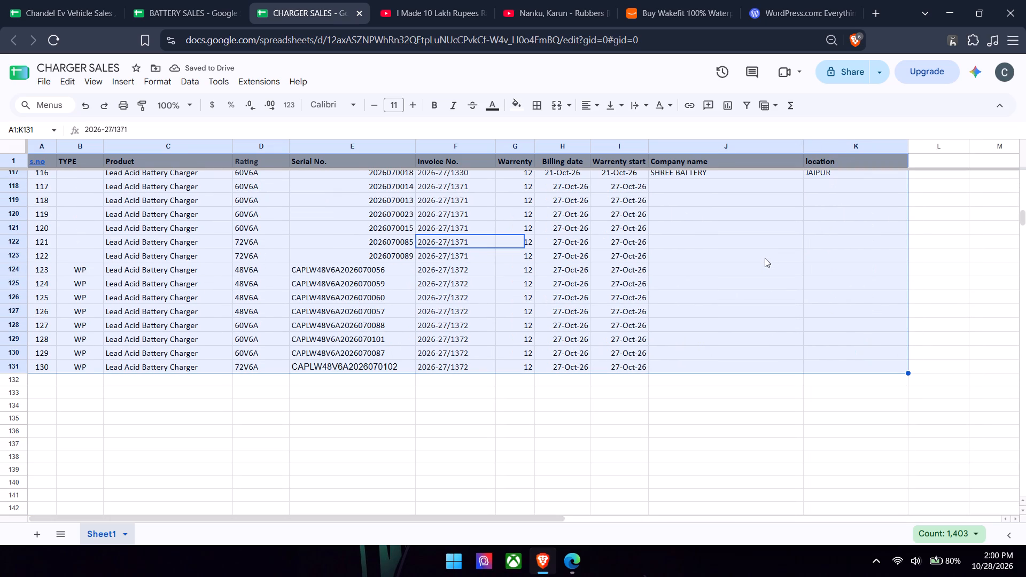
pyautogui.scroll(2, 765, 258)
pyautogui.scroll(-1, 765, 258)
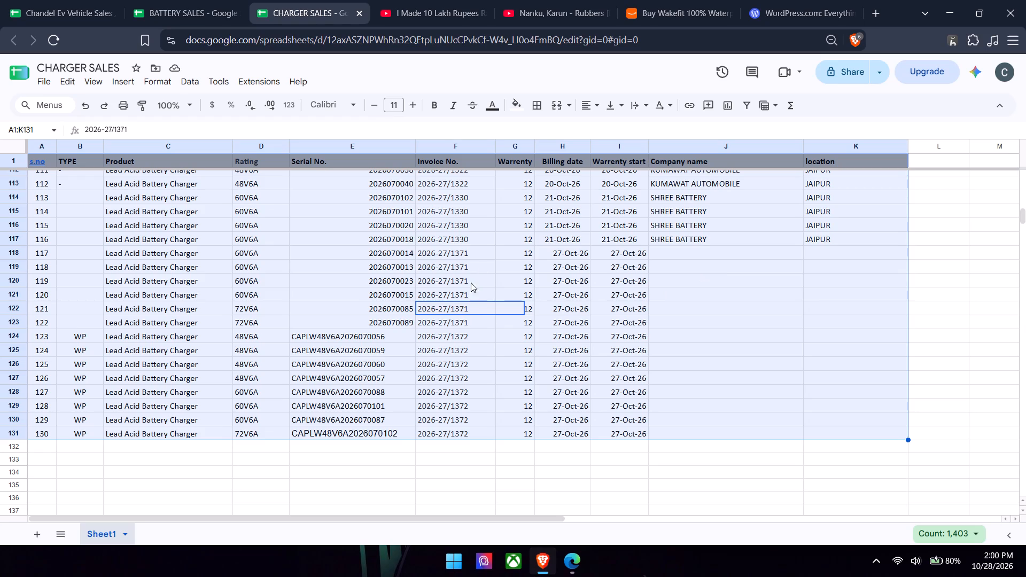
pyautogui.moveTo(485, 251); pyautogui.dragTo(468, 322)
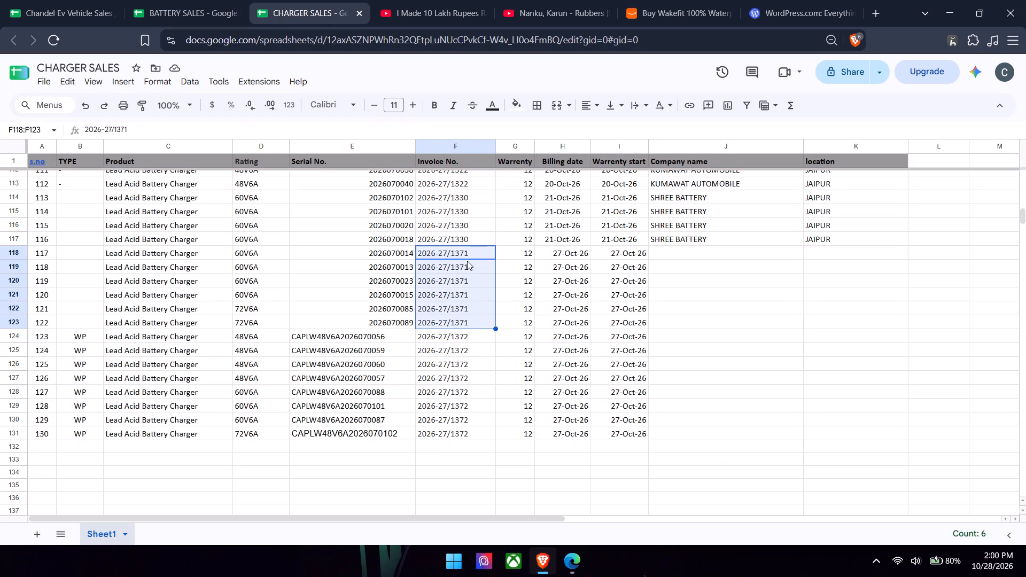
pyautogui.moveTo(471, 336); pyautogui.dragTo(462, 432)
# Consult Sales_2026-27_1371.pdf in Edge for the consignee and destination, alongside the sheet's blank Company name and location cells.
pyautogui.click(575, 565)
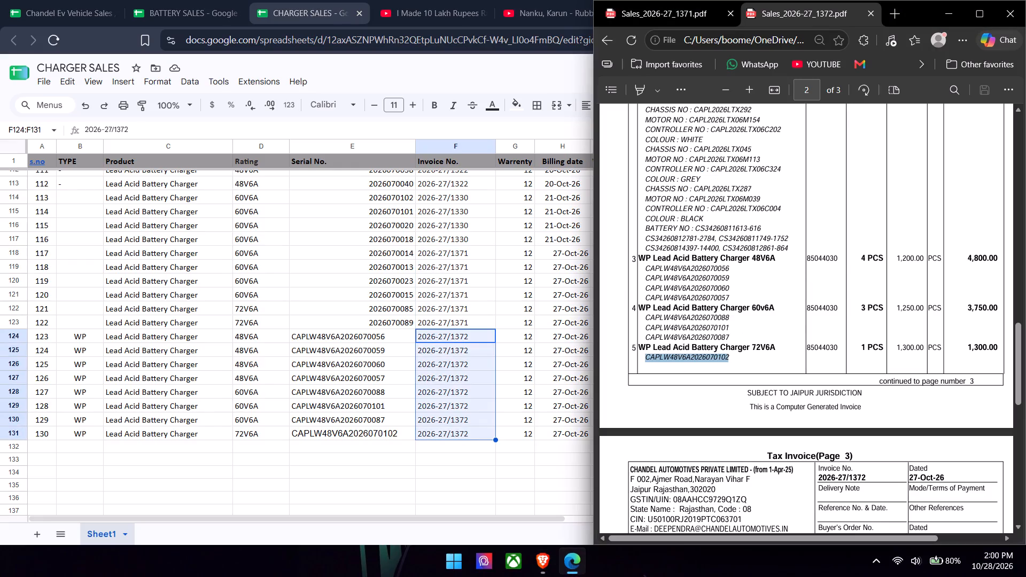
pyautogui.click(673, 18)
pyautogui.scroll(-3, 718, 308)
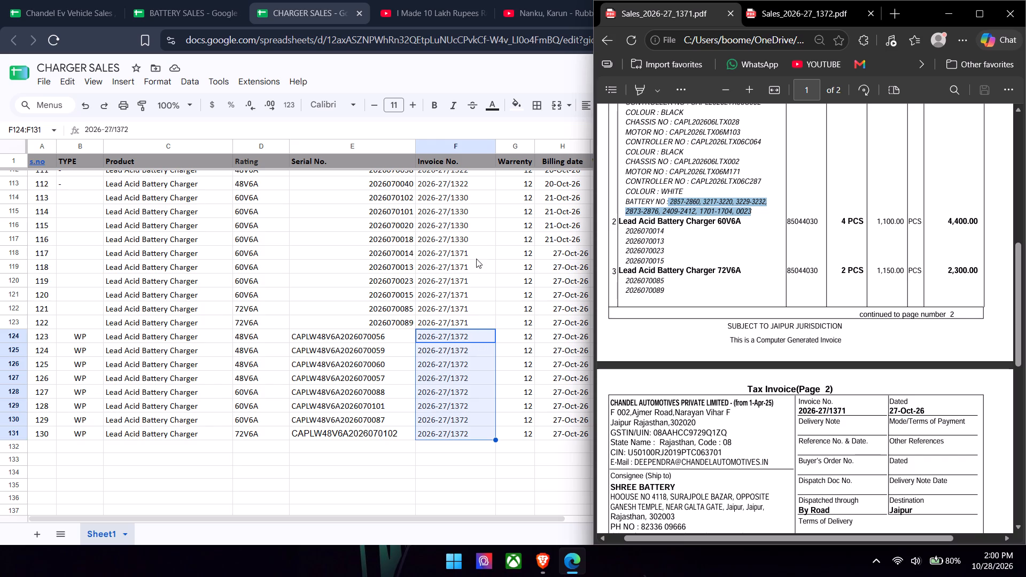
pyautogui.moveTo(428, 518); pyautogui.dragTo(701, 537)
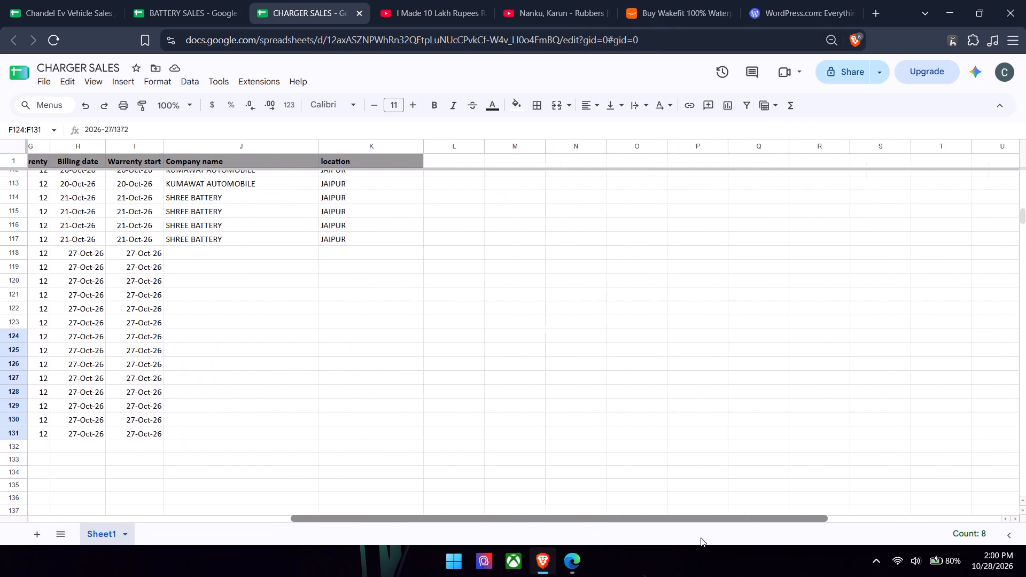
pyautogui.moveTo(701, 537); pyautogui.dragTo(712, 540)
pyautogui.click(578, 565)
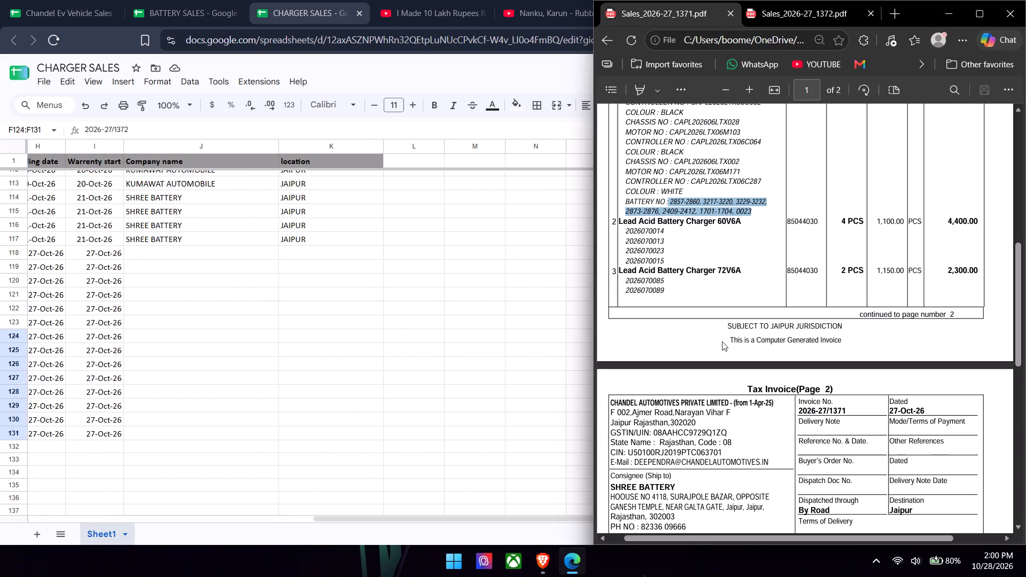
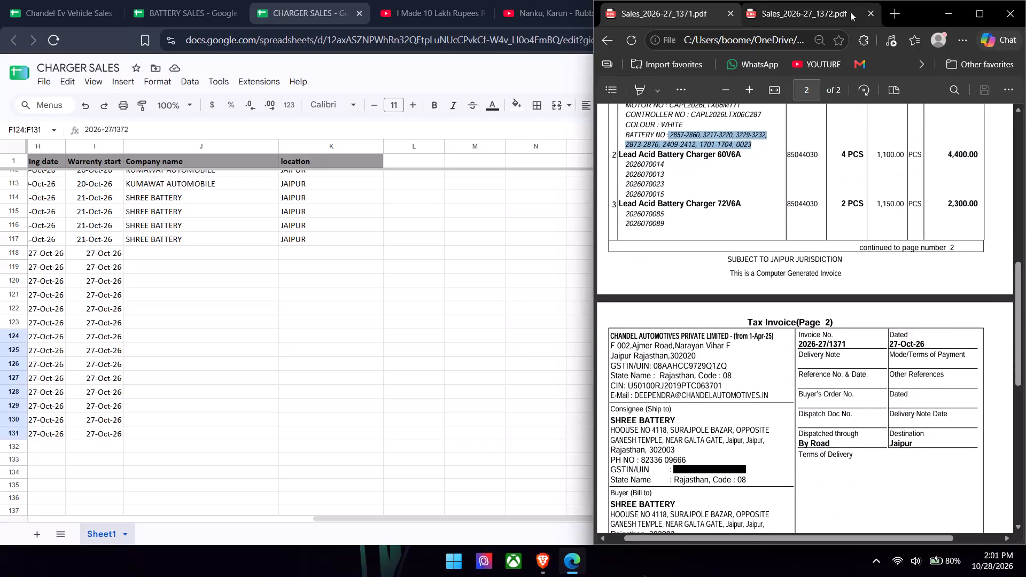
# Read through both pages of Sales_2026-27_1371.pdf for the charger items, consignee and destination, alongside the sheet's 27-Oct-26 rows.
pyautogui.scroll(3, 757, 277)
pyautogui.click(766, 326)
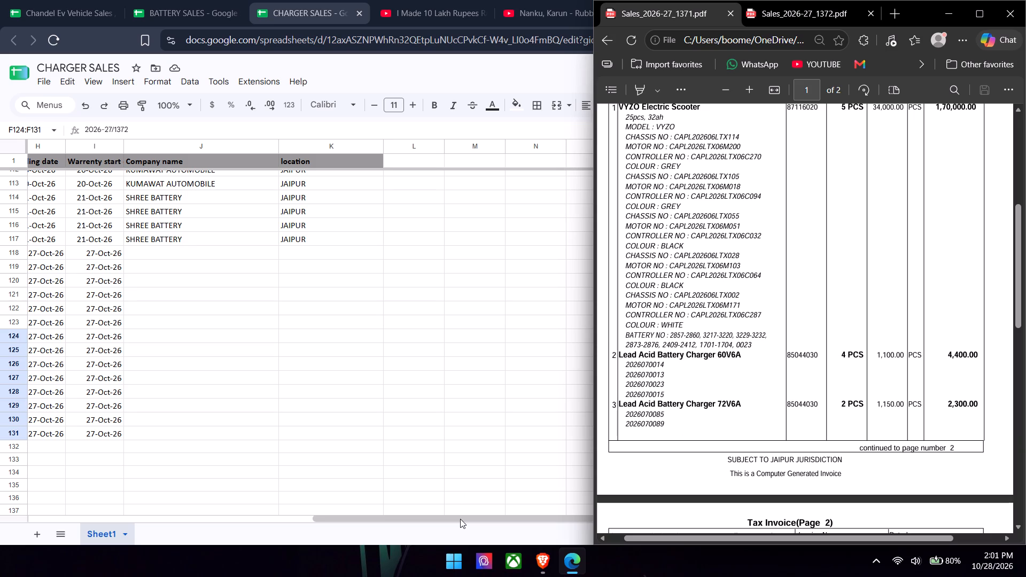
pyautogui.moveTo(460, 519); pyautogui.dragTo(0, 539)
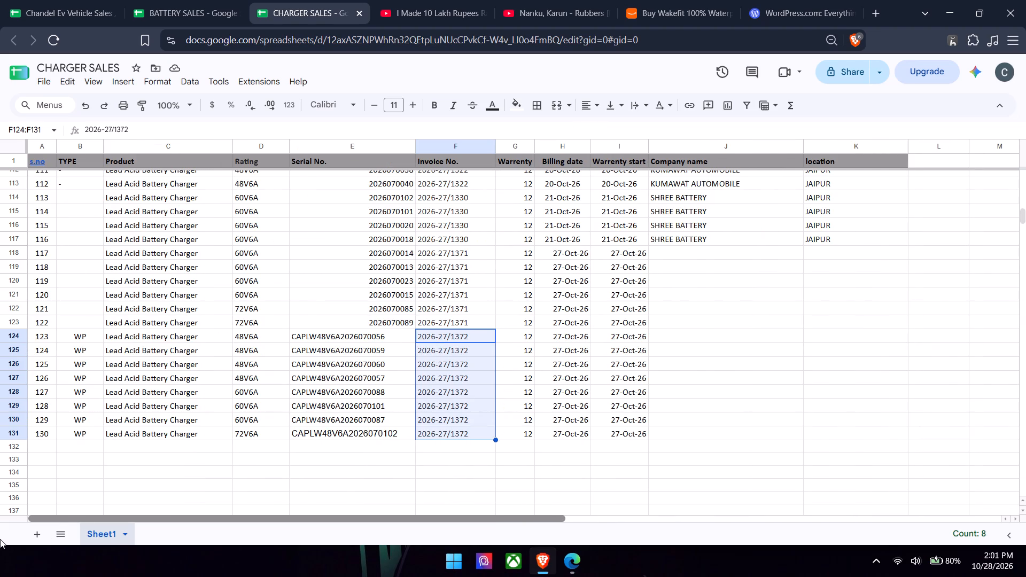
pyautogui.moveTo(0, 539); pyautogui.dragTo(156, 543)
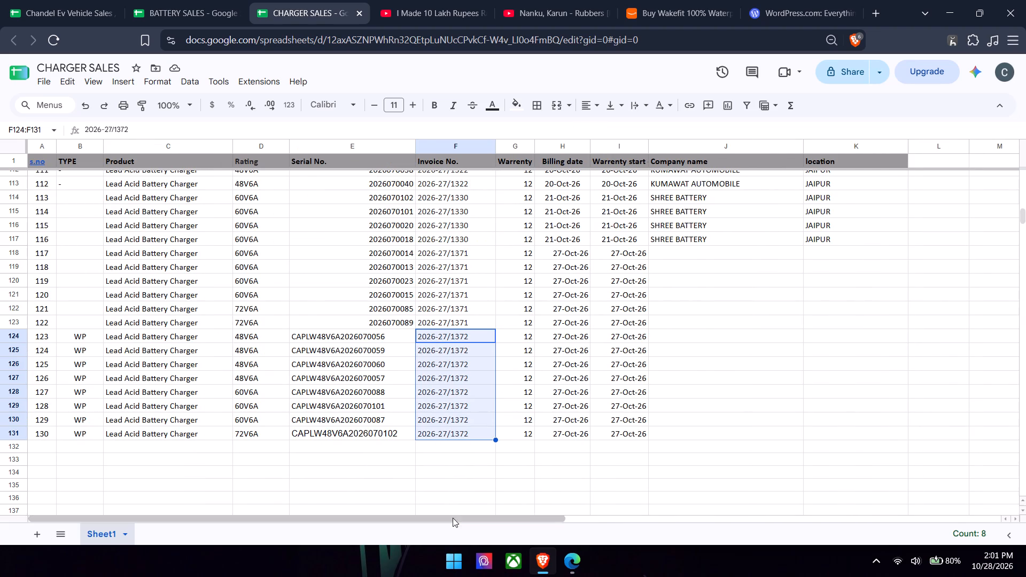
pyautogui.moveTo(473, 516); pyautogui.dragTo(514, 526)
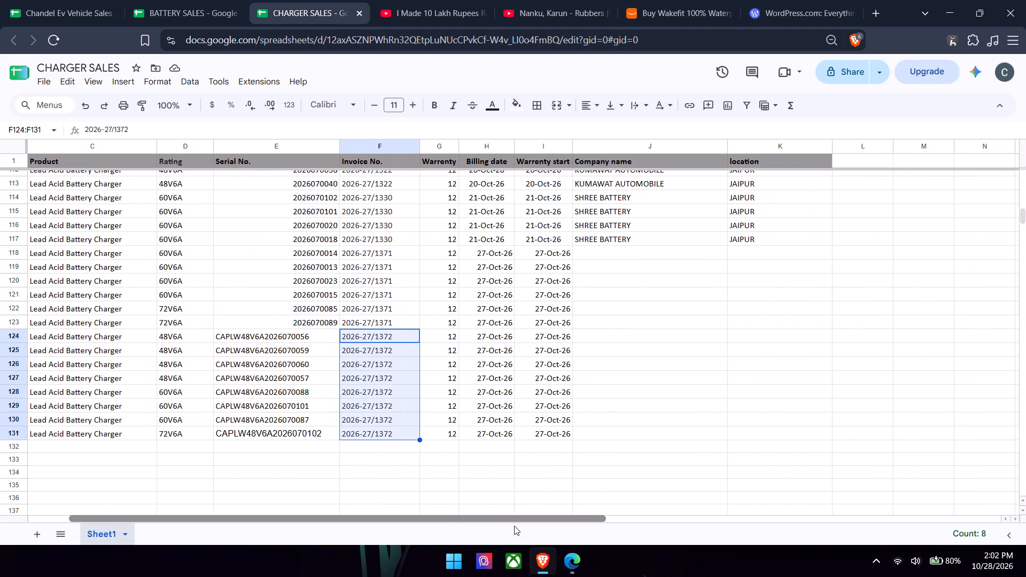
pyautogui.moveTo(514, 526); pyautogui.dragTo(578, 522)
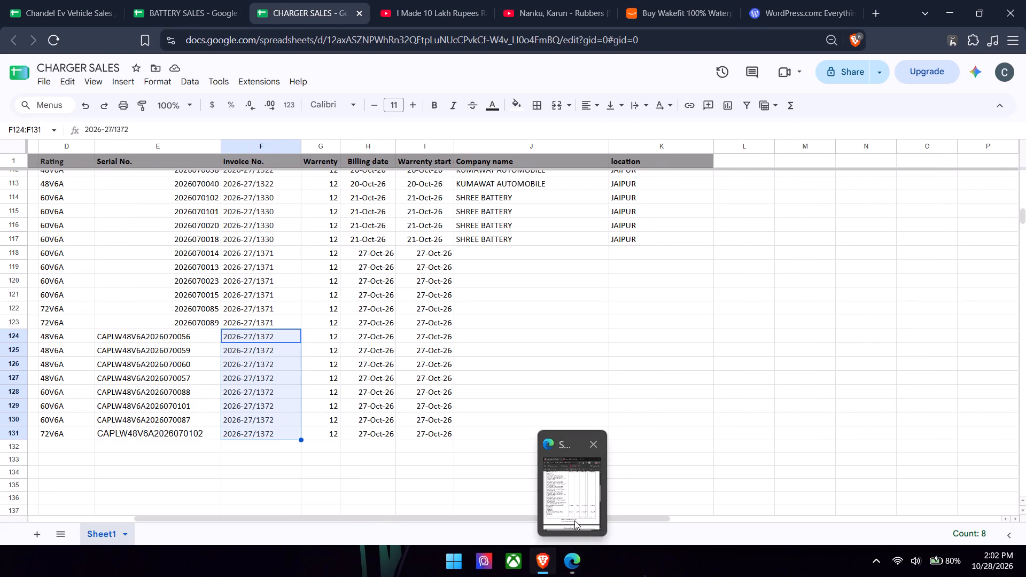
pyautogui.click(566, 497)
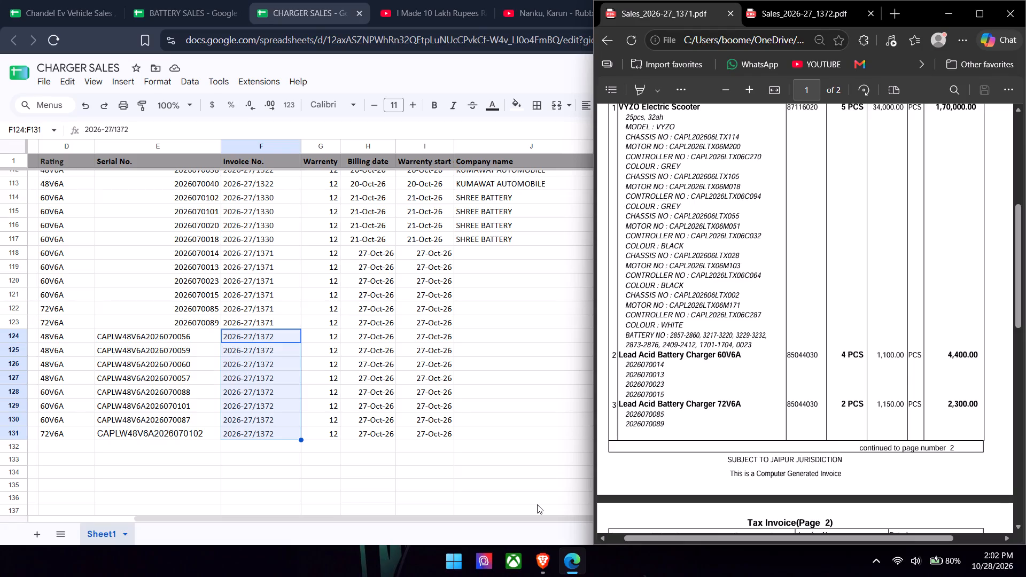
pyautogui.scroll(3, 713, 392)
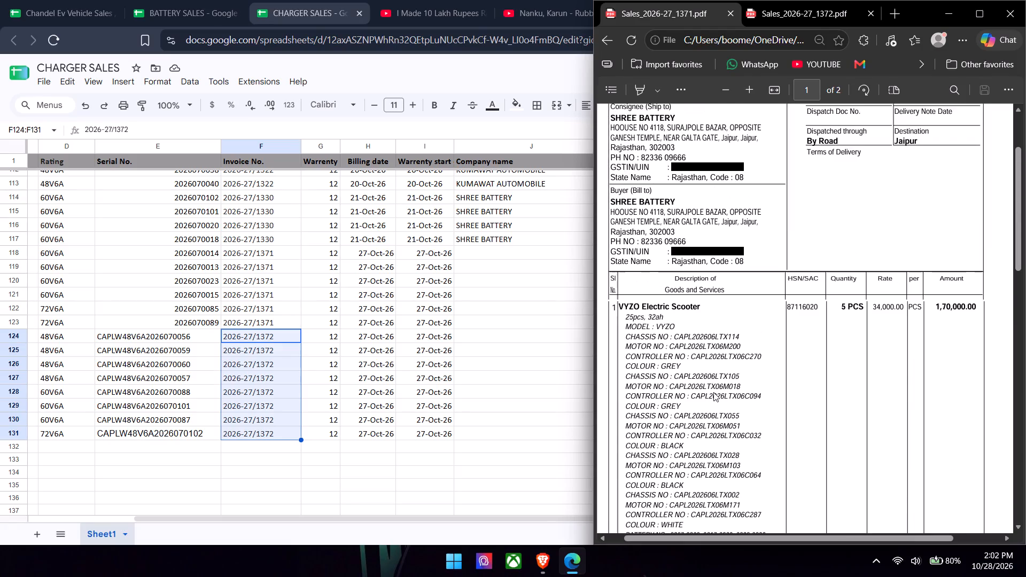
pyautogui.scroll(-6, 713, 392)
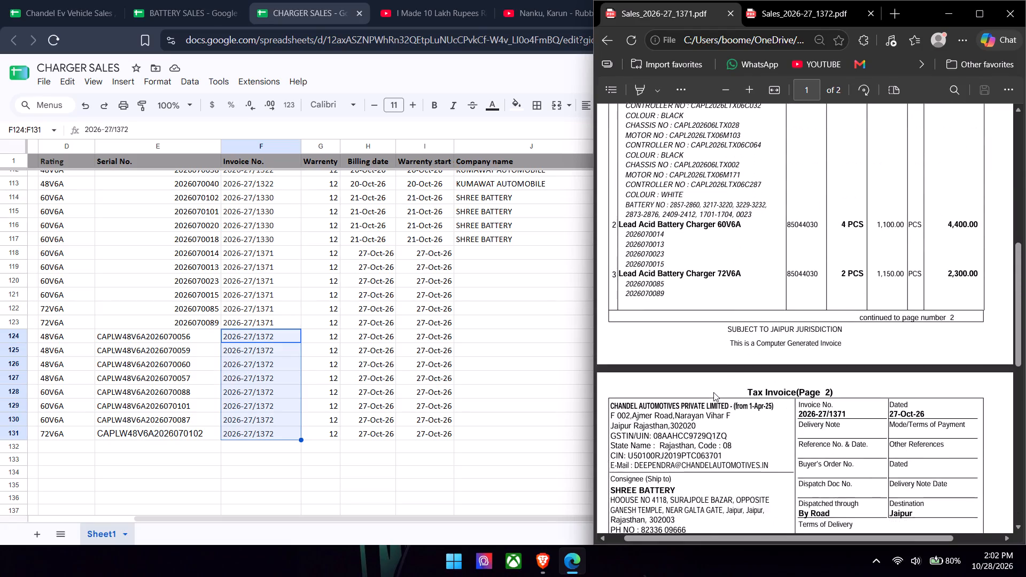
pyautogui.scroll(-1, 713, 392)
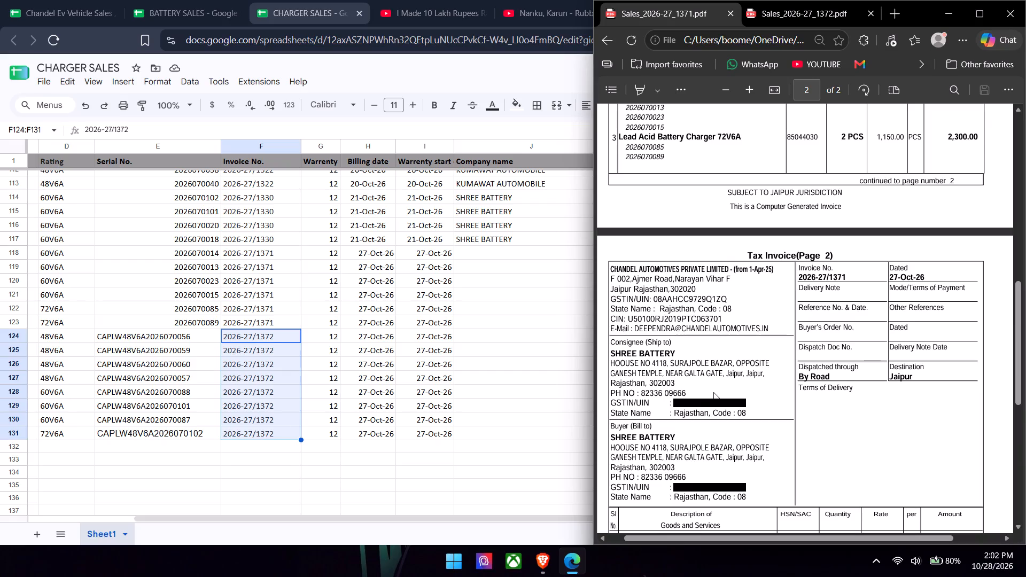
pyautogui.scroll(-5, 713, 392)
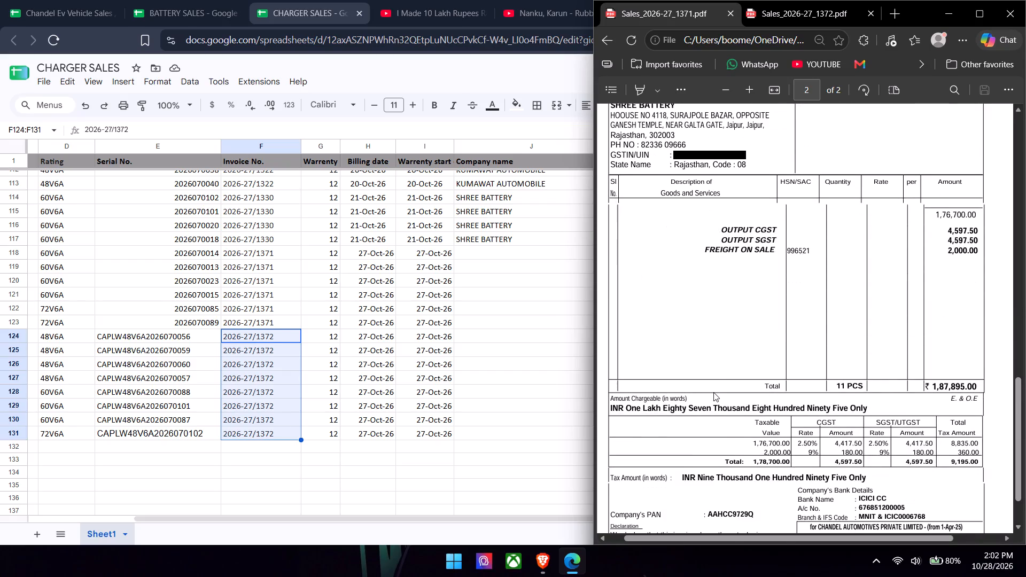
pyautogui.scroll(10, 713, 392)
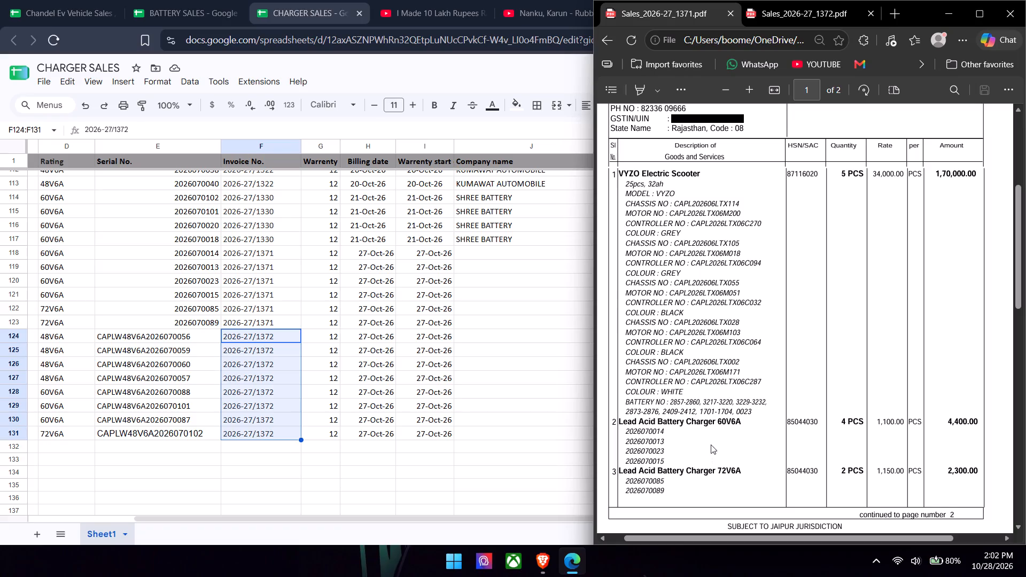
# Check the consignee, date and destination at the head of invoice 1371 against the sheet's columns from s.no through location.
pyautogui.moveTo(526, 520); pyautogui.dragTo(410, 527)
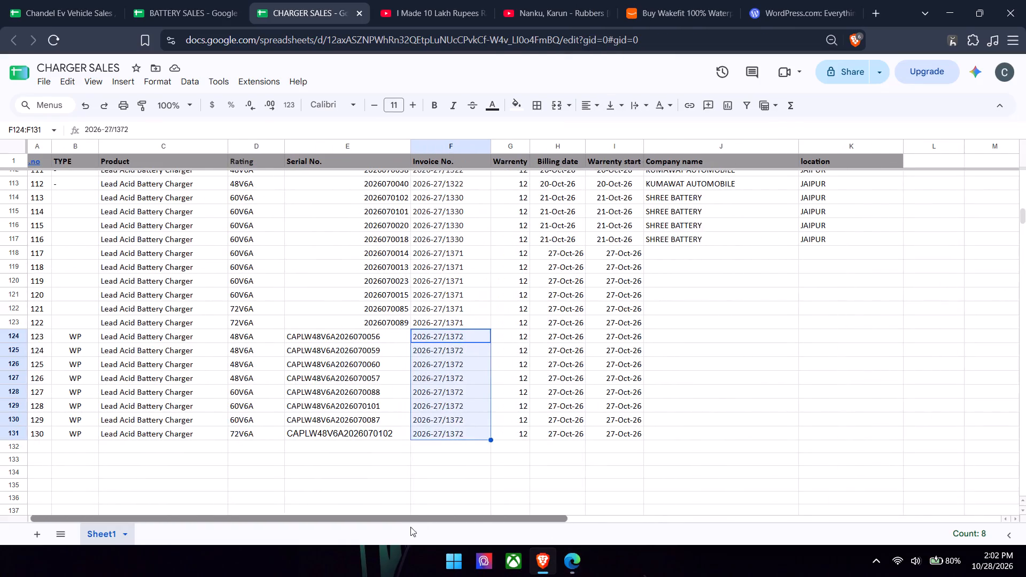
pyautogui.moveTo(410, 527); pyautogui.dragTo(402, 528)
pyautogui.click(578, 576)
pyautogui.scroll(3, 773, 450)
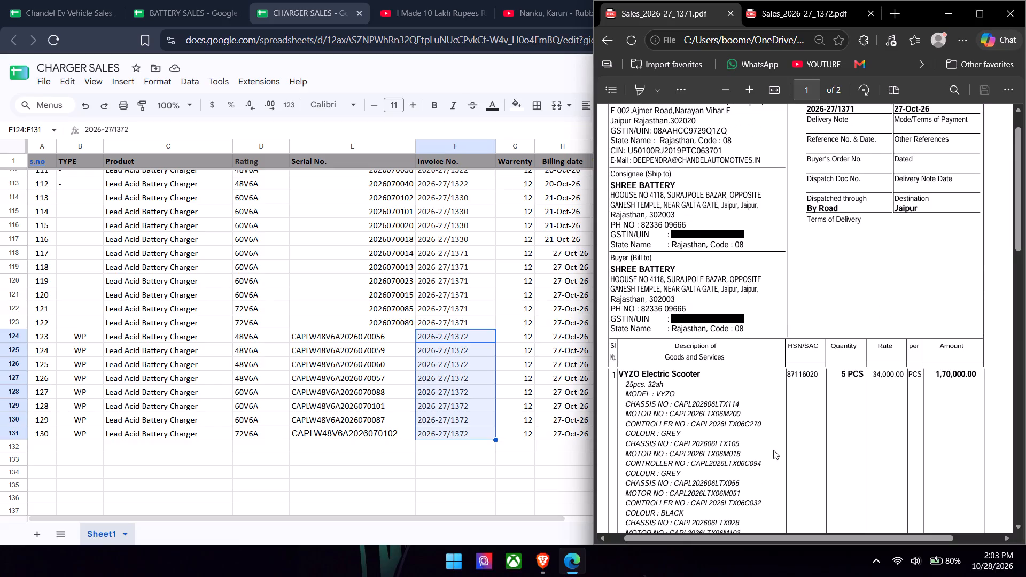
pyautogui.moveTo(504, 517); pyautogui.dragTo(534, 520)
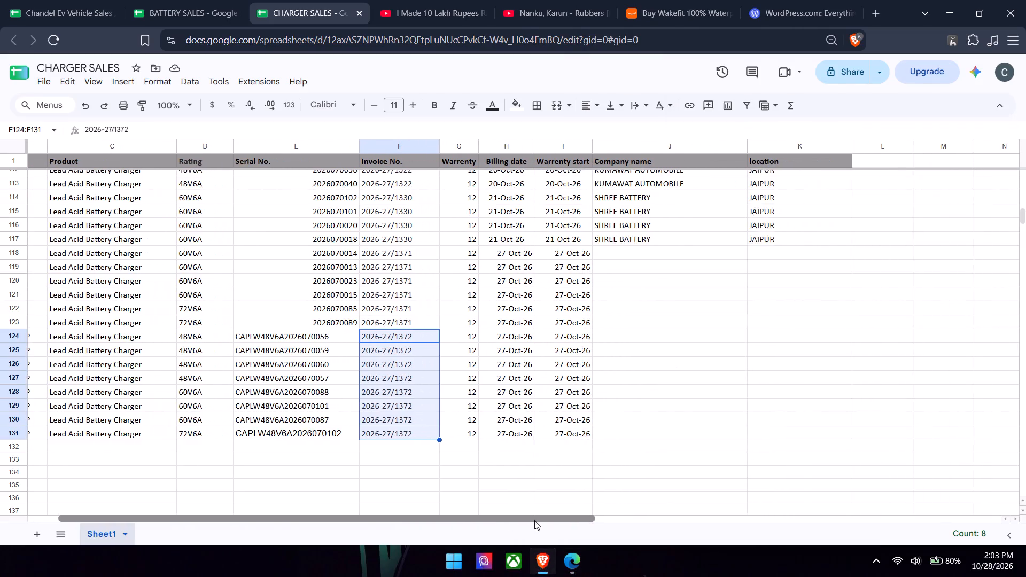
pyautogui.moveTo(534, 520); pyautogui.dragTo(484, 520)
pyautogui.click(582, 576)
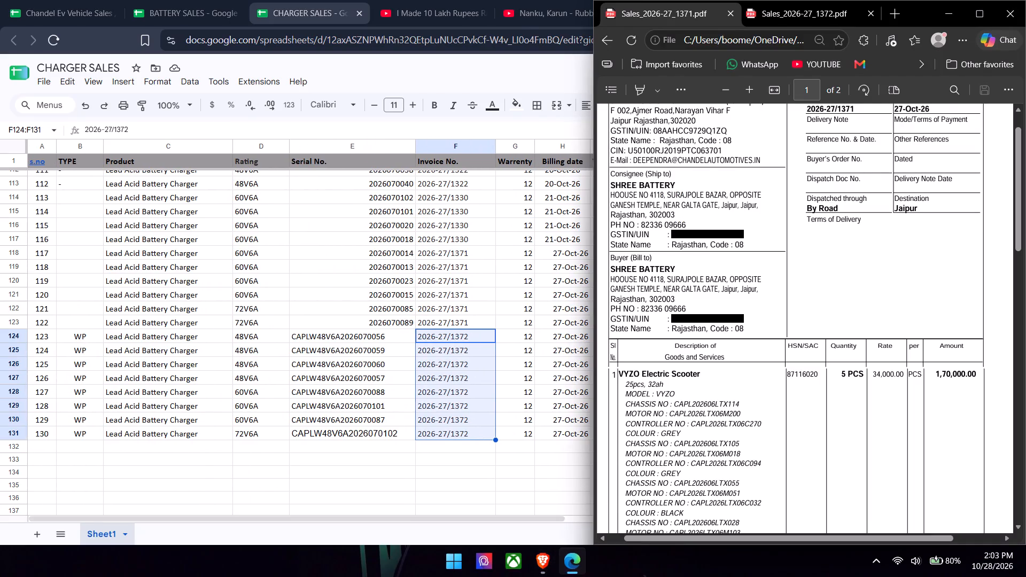
# Compare the 60V6A and 72V6A charger serial numbers on invoice 1371 with the sheet's 2026-27/1371 rows, marking them out in the PDF.
pyautogui.scroll(-4, 727, 404)
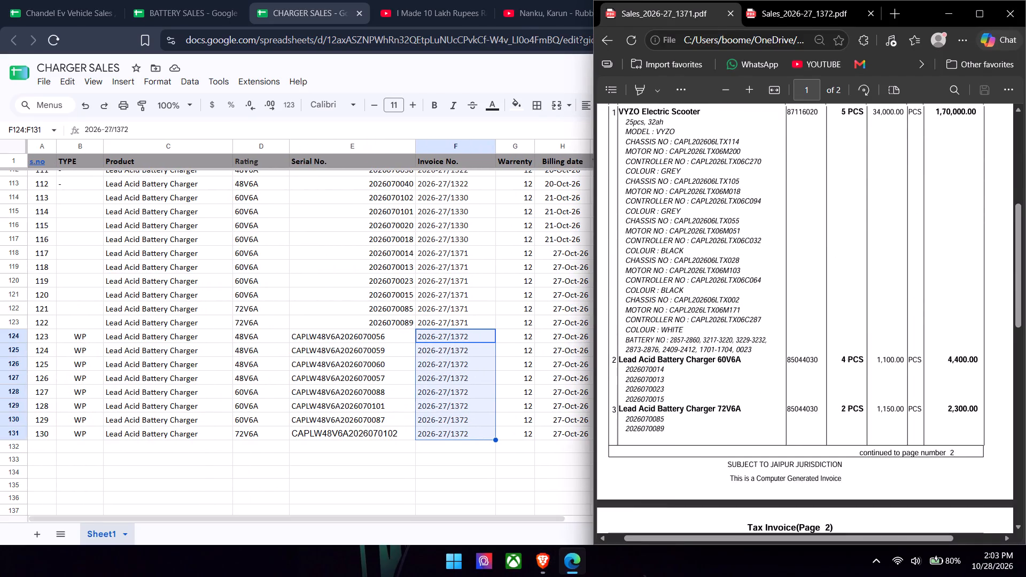
pyautogui.scroll(-7, 727, 404)
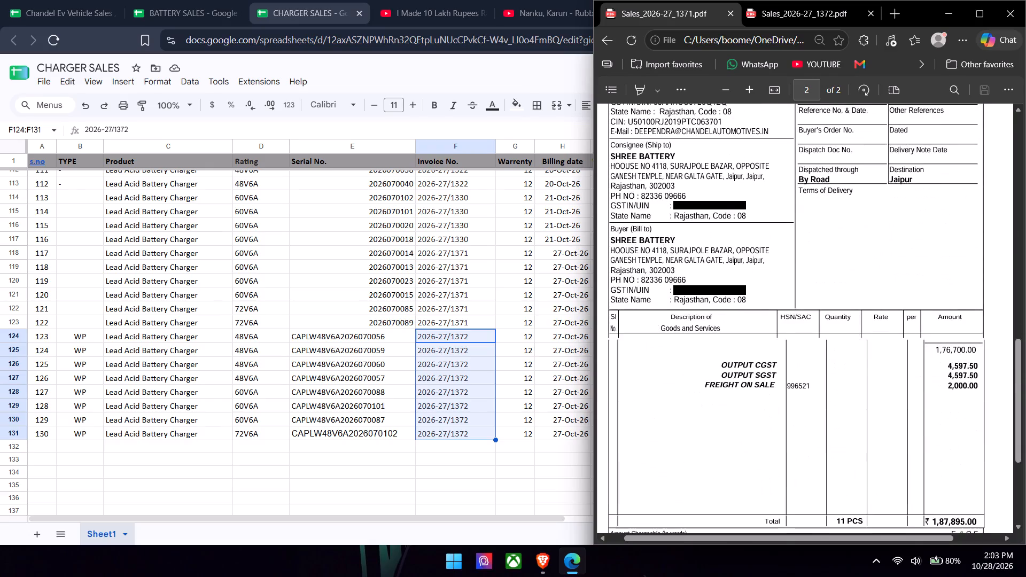
pyautogui.scroll(-2, 727, 404)
pyautogui.scroll(8, 727, 404)
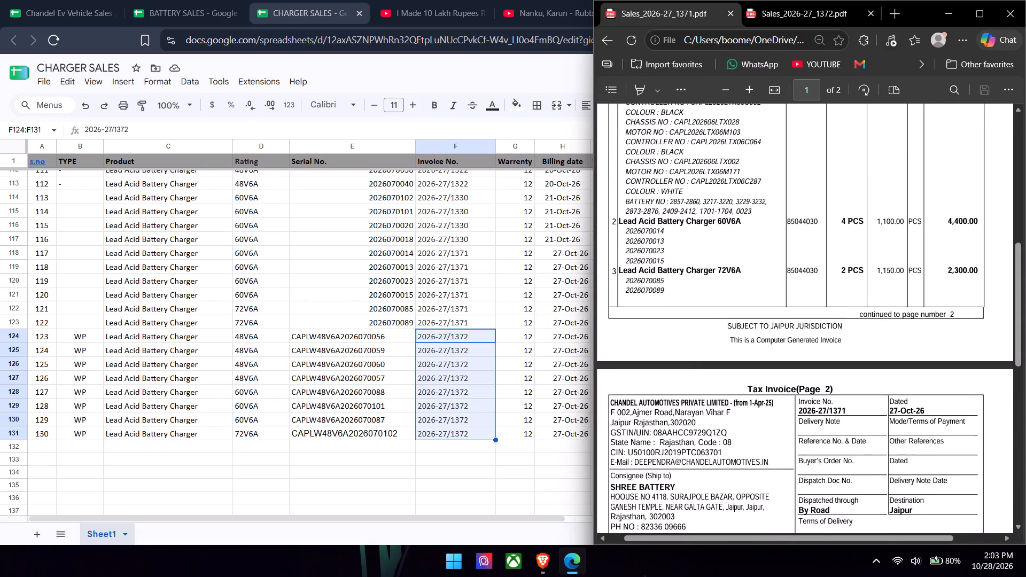
pyautogui.scroll(1, 730, 391)
pyautogui.moveTo(675, 423); pyautogui.dragTo(636, 376)
pyautogui.moveTo(623, 363); pyautogui.dragTo(676, 425)
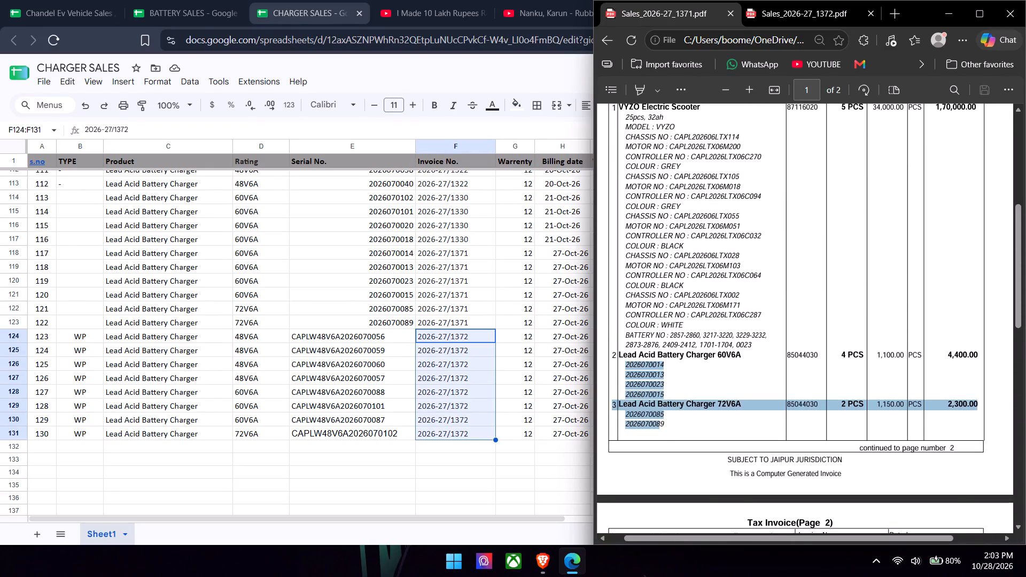
pyautogui.moveTo(676, 425); pyautogui.dragTo(689, 428)
pyautogui.click(739, 426)
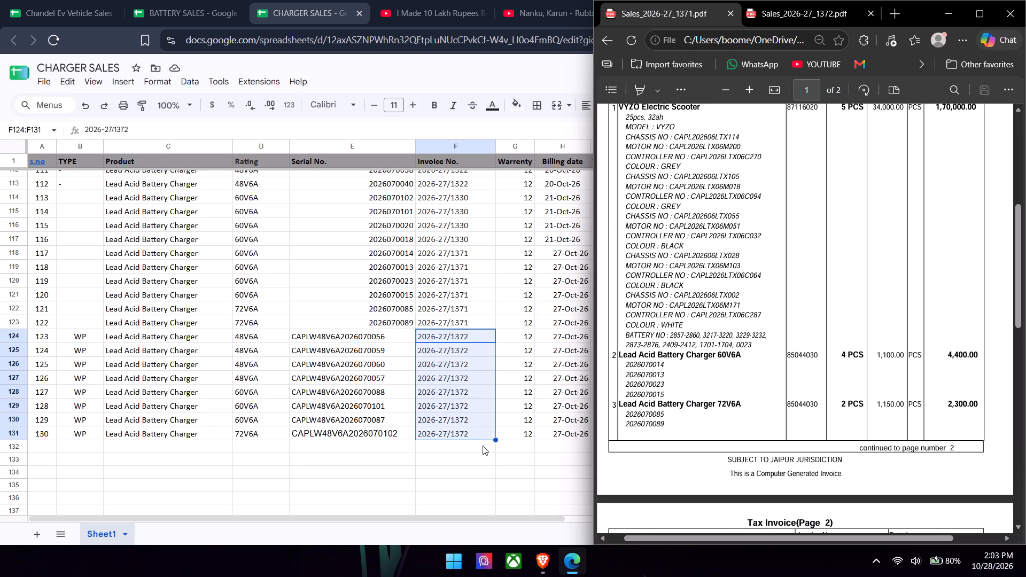
# Review the 2026-27/1372 invoice number group and the blank Company name and location cells beside invoice 1371's consignee and destination.
pyautogui.moveTo(483, 446); pyautogui.dragTo(478, 436)
pyautogui.moveTo(478, 436); pyautogui.dragTo(470, 340)
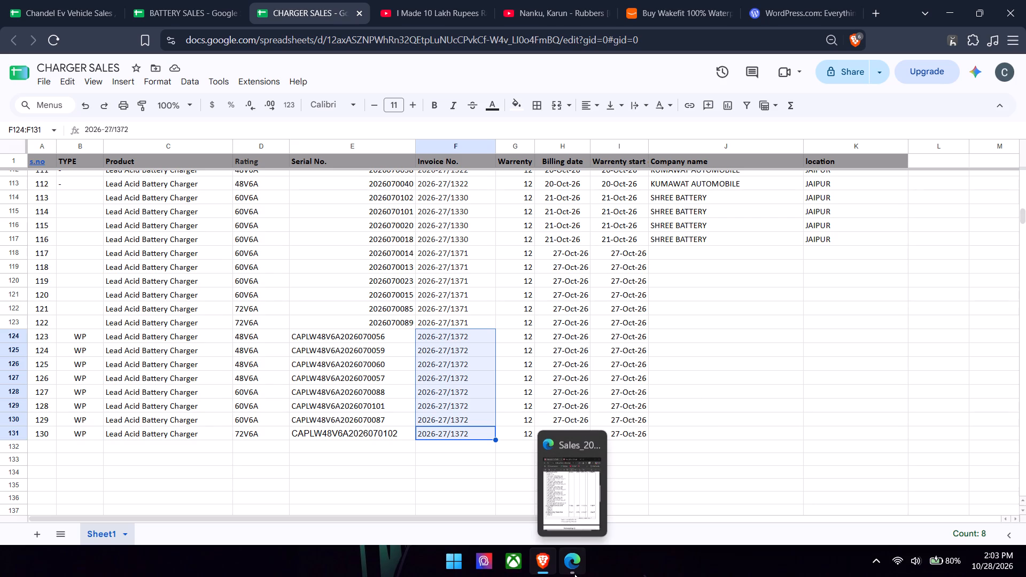
pyautogui.moveTo(406, 517); pyautogui.dragTo(565, 515)
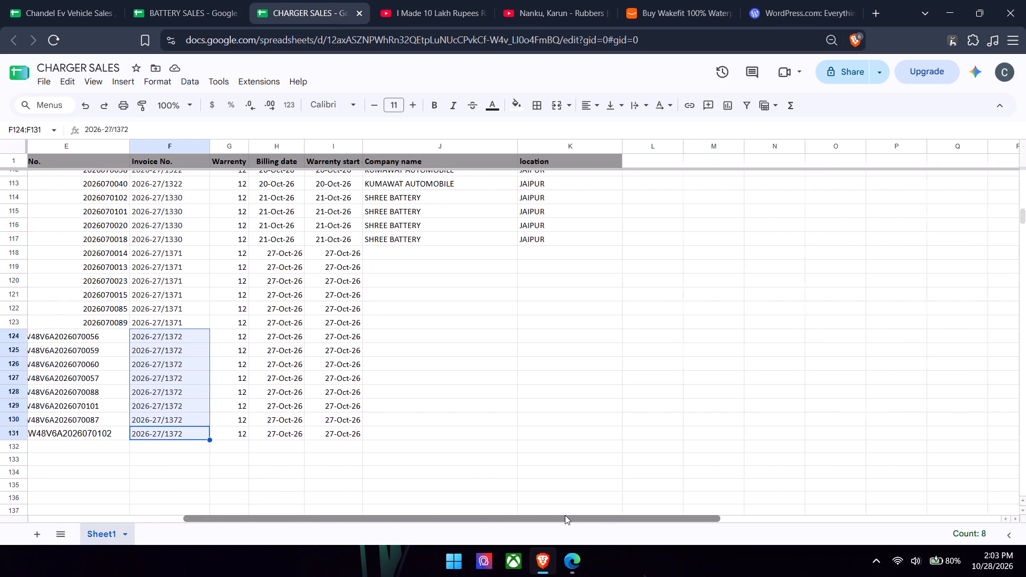
pyautogui.moveTo(565, 515); pyautogui.dragTo(641, 509)
pyautogui.click(572, 552)
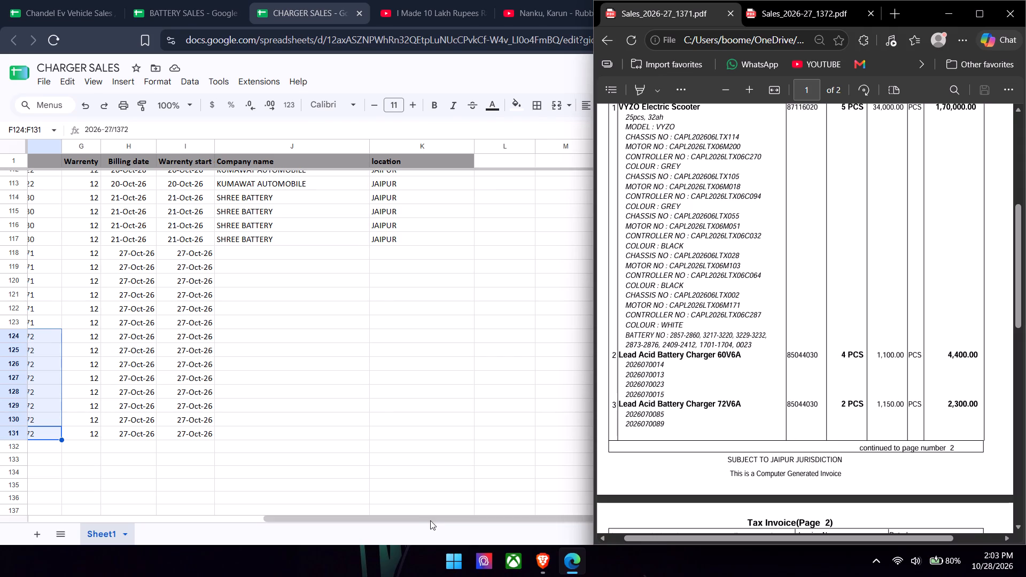
pyautogui.moveTo(437, 520); pyautogui.dragTo(339, 520)
pyautogui.click(568, 573)
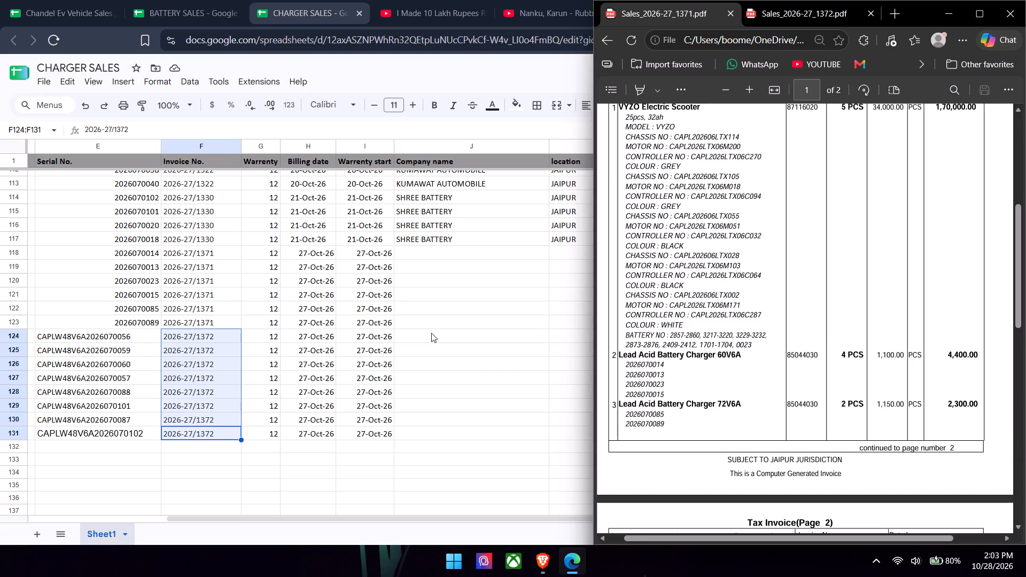
pyautogui.scroll(-2, 841, 320)
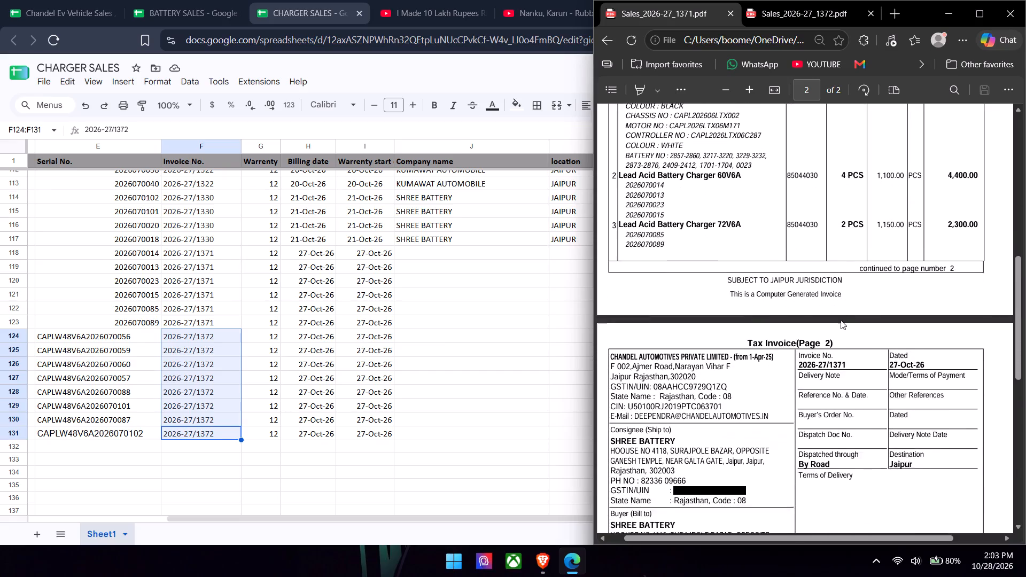
pyautogui.scroll(-2, 841, 320)
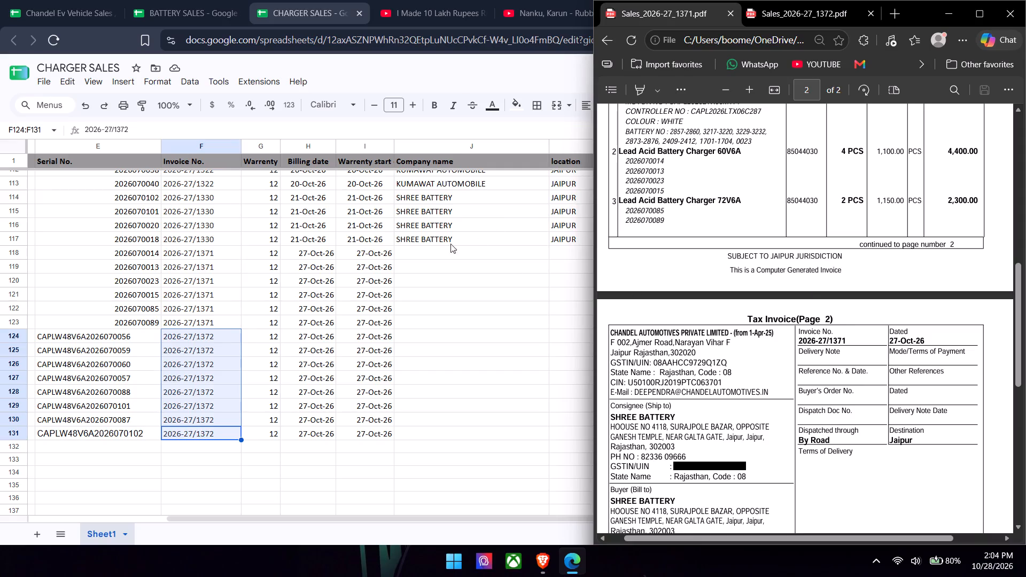
# Mark out the 2026-27/1371 rows from Serial No. to the blank Company name cells and cross-check them with the invoice's charger items.
pyautogui.moveTo(433, 248); pyautogui.dragTo(138, 328)
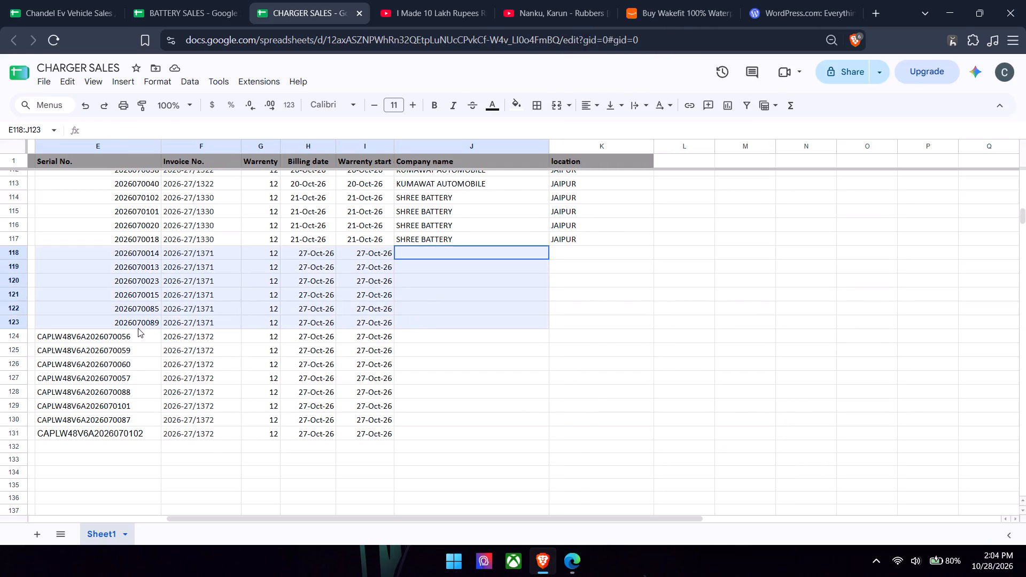
pyautogui.moveTo(138, 328); pyautogui.dragTo(137, 328)
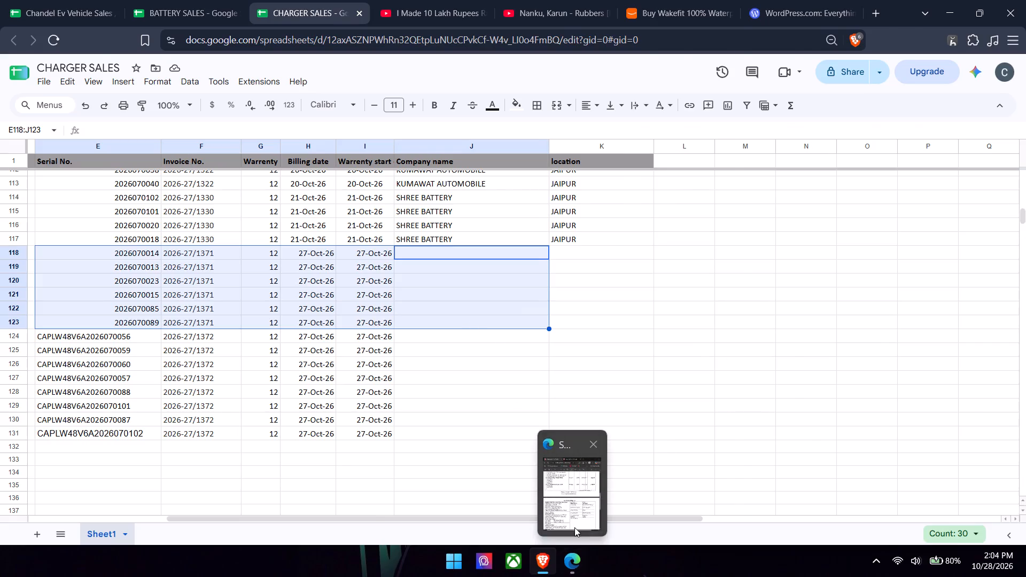
pyautogui.click(574, 519)
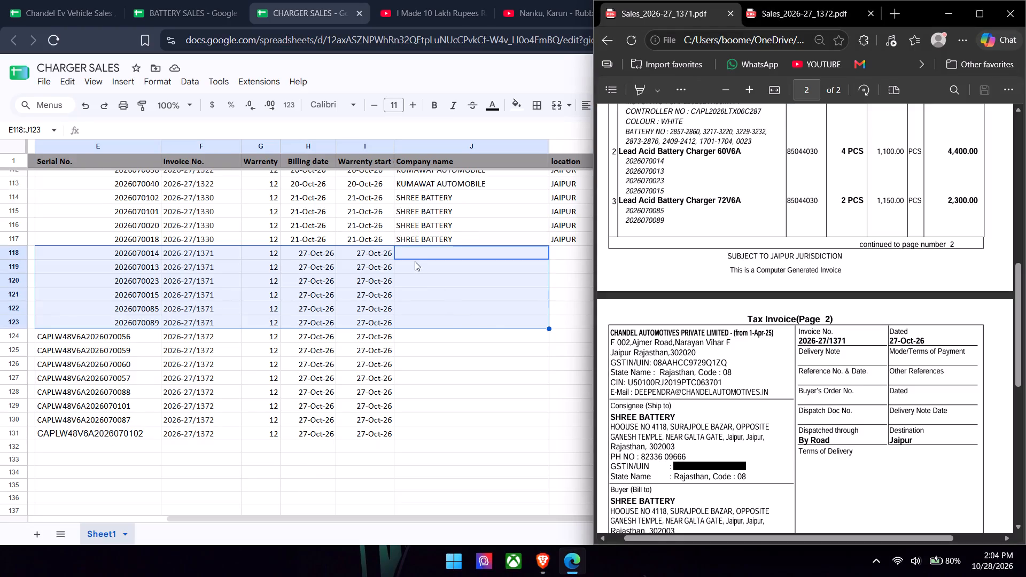
pyautogui.scroll(2, 492, 348)
pyautogui.scroll(3, 790, 365)
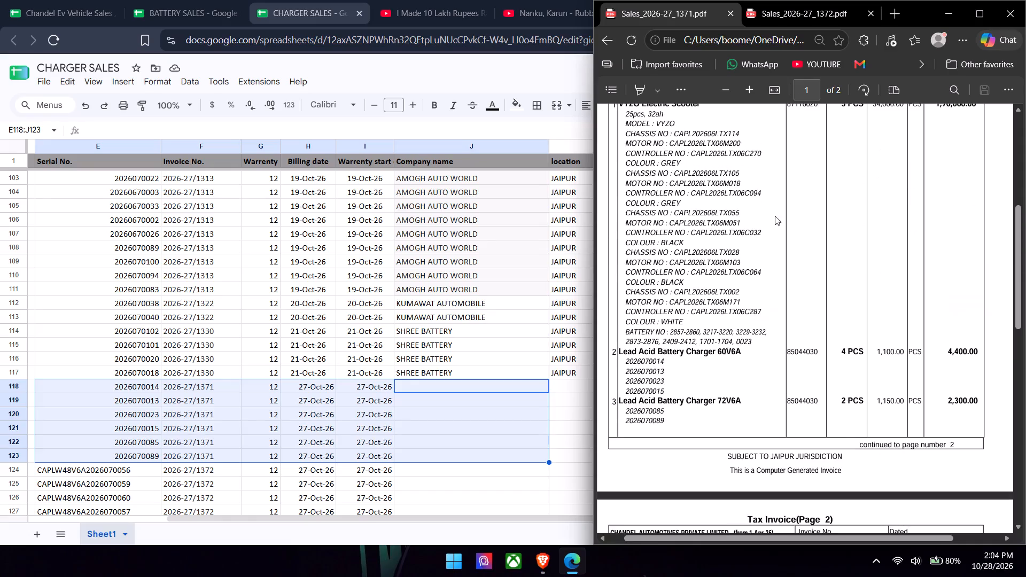
pyautogui.click(680, 28)
pyautogui.click(679, 22)
pyautogui.scroll(-2, 647, 408)
pyautogui.click(415, 322)
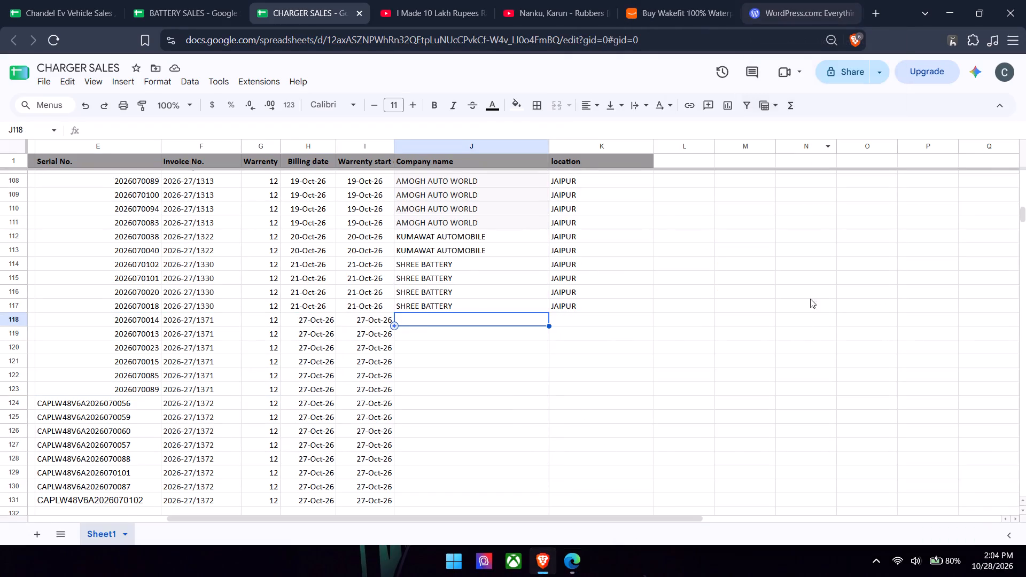
pyautogui.click(584, 569)
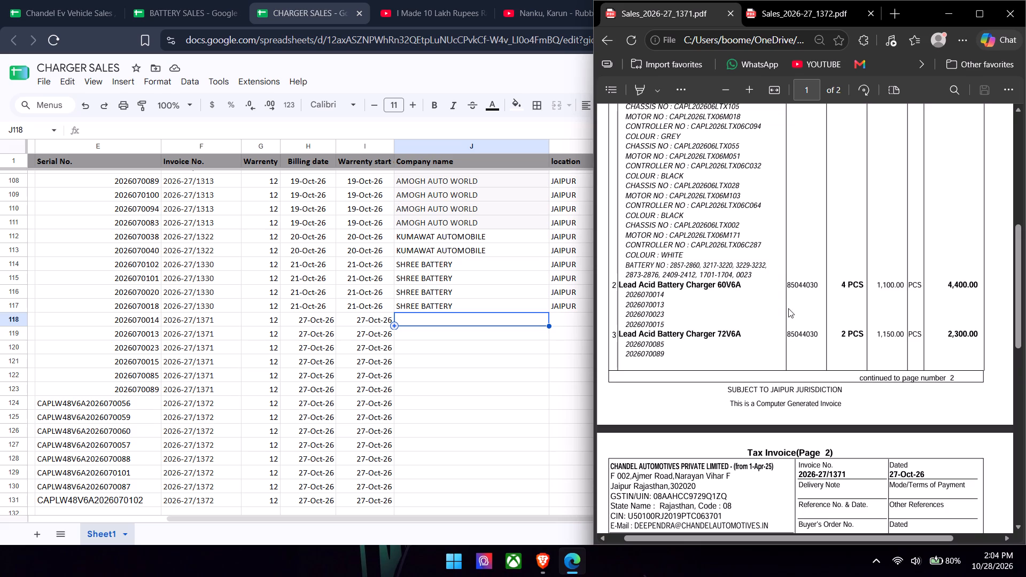
pyautogui.scroll(1, 716, 383)
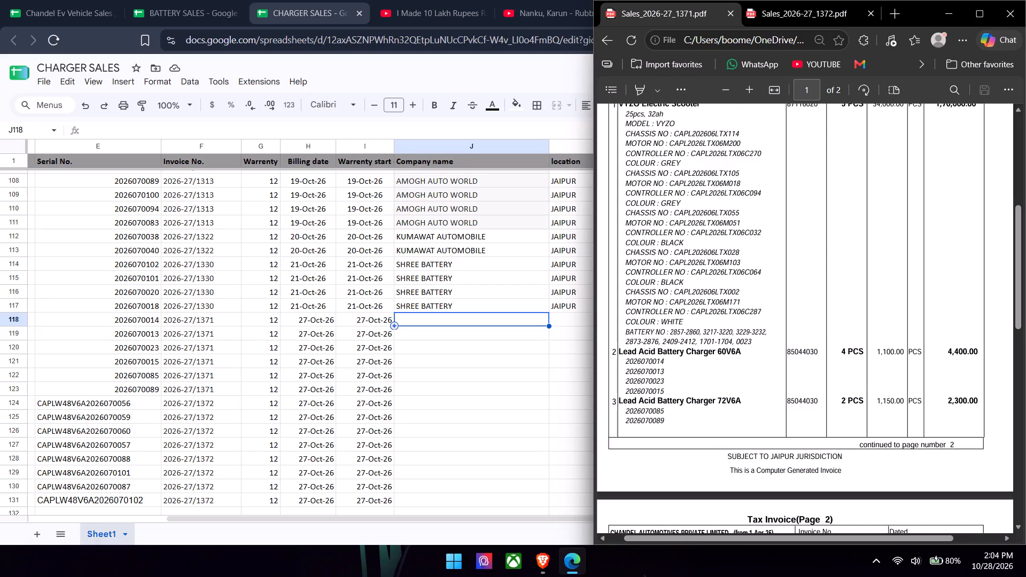
# Review invoice 1371's consignee, destination and charger items beside the sheet's Company name and location columns.
pyautogui.scroll(2, 762, 420)
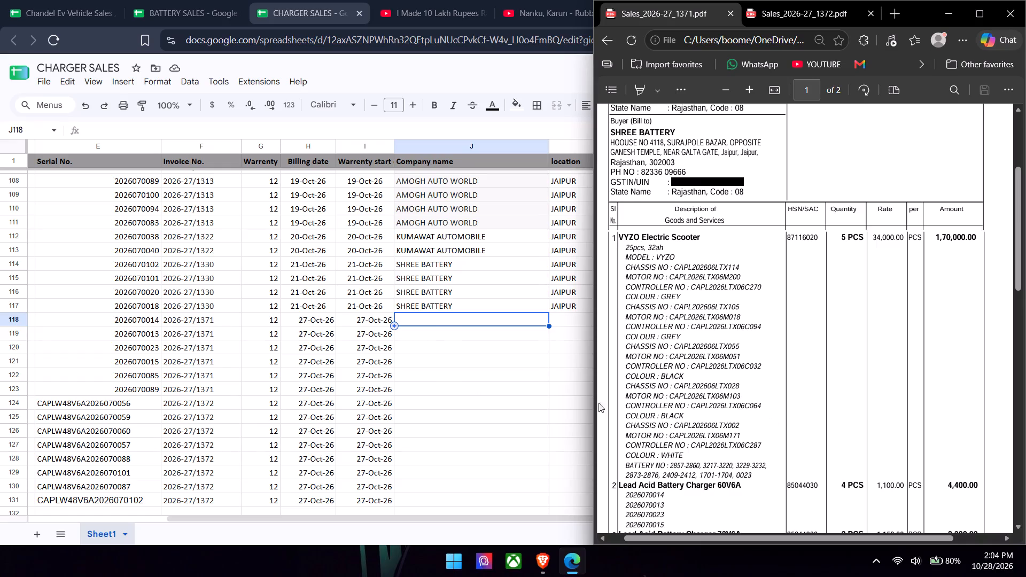
pyautogui.scroll(9, 758, 436)
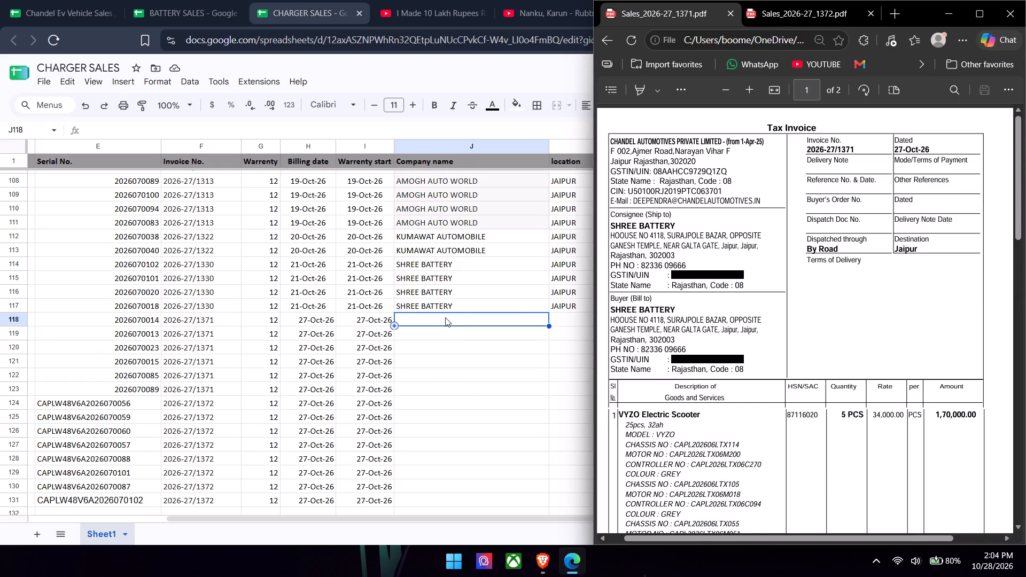
pyautogui.scroll(-2, 763, 319)
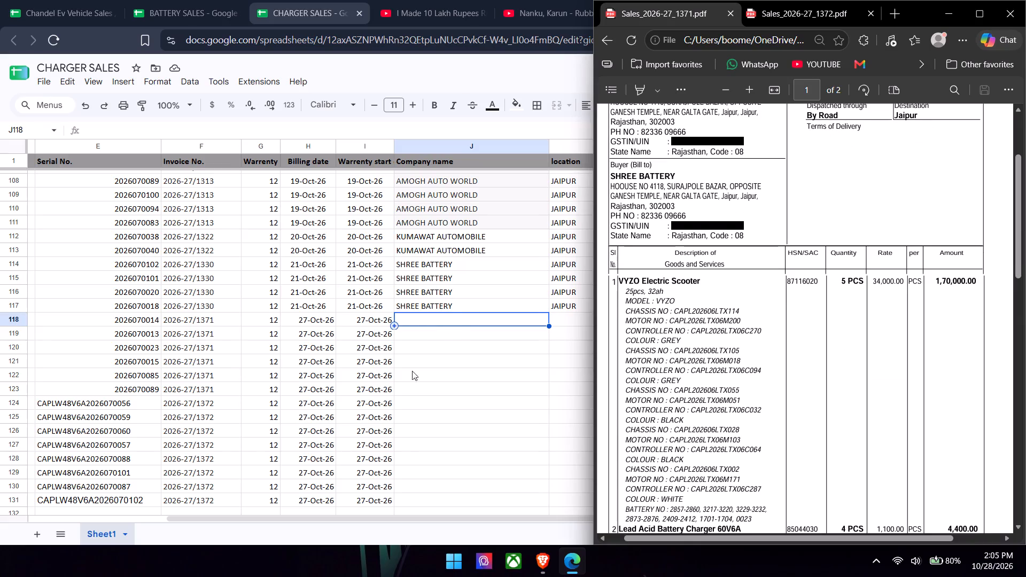
pyautogui.moveTo(328, 521); pyautogui.dragTo(277, 526)
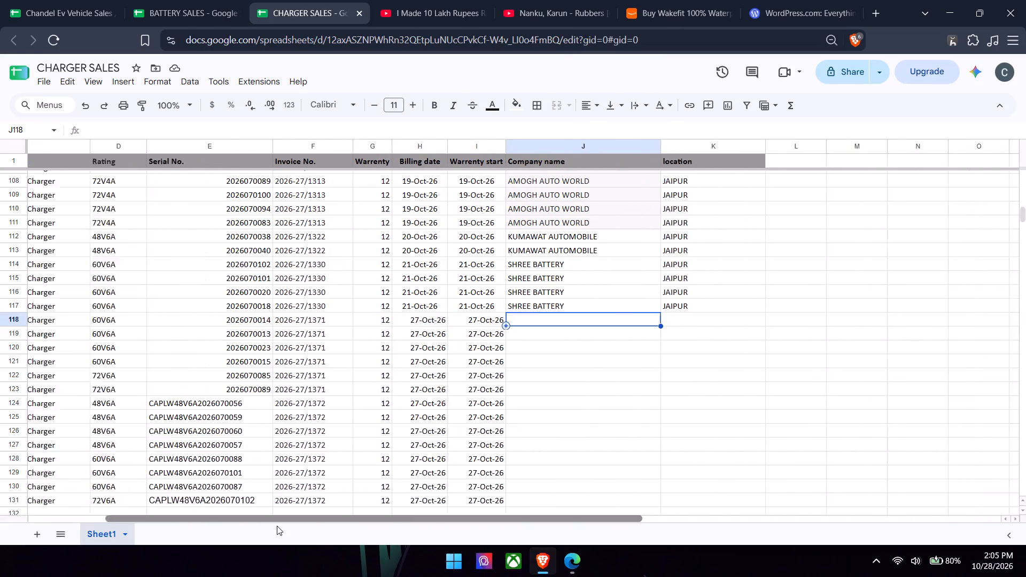
pyautogui.moveTo(277, 526); pyautogui.dragTo(374, 530)
pyautogui.click(579, 565)
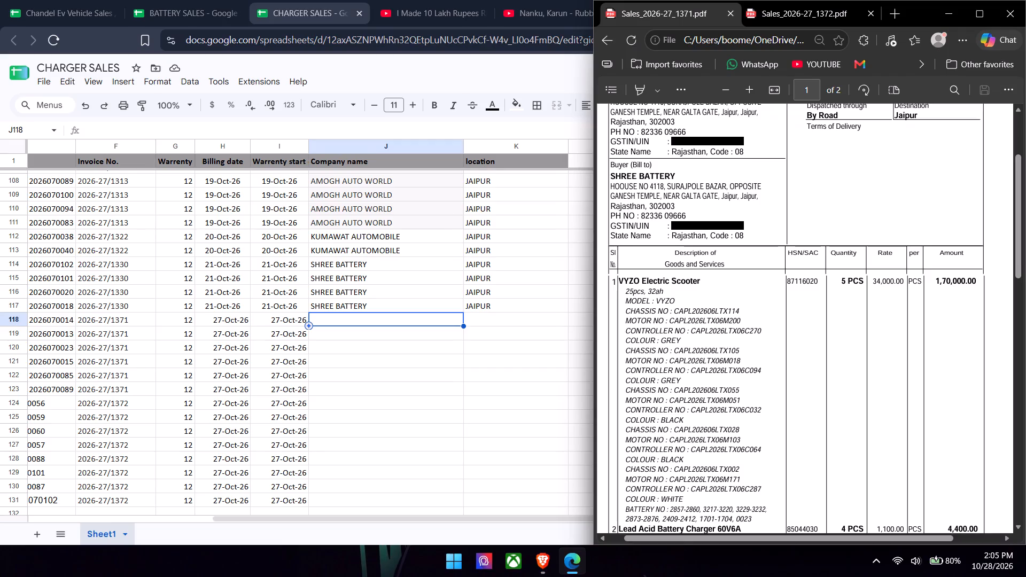
pyautogui.scroll(-1, 709, 354)
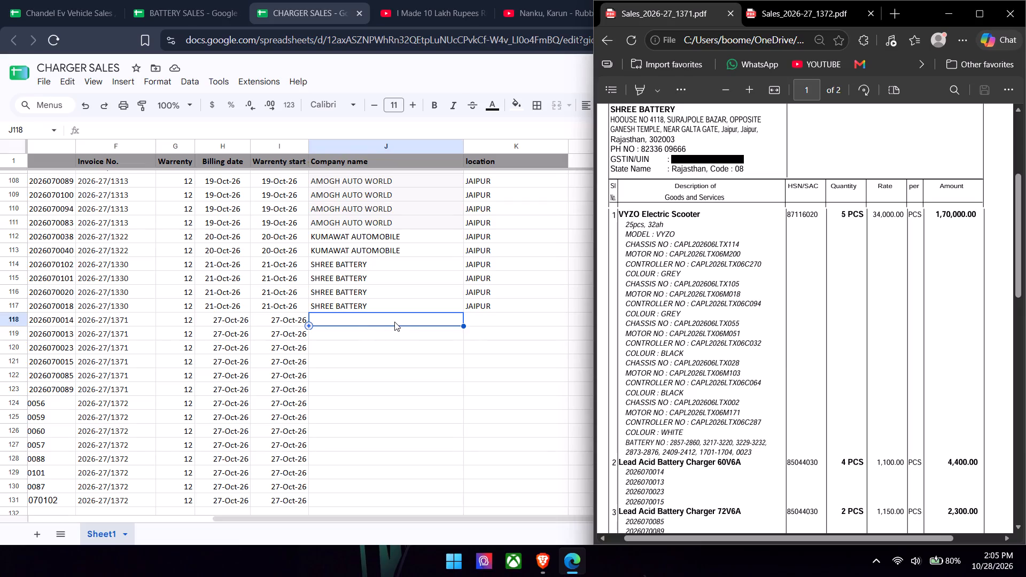
pyautogui.scroll(-2, 734, 302)
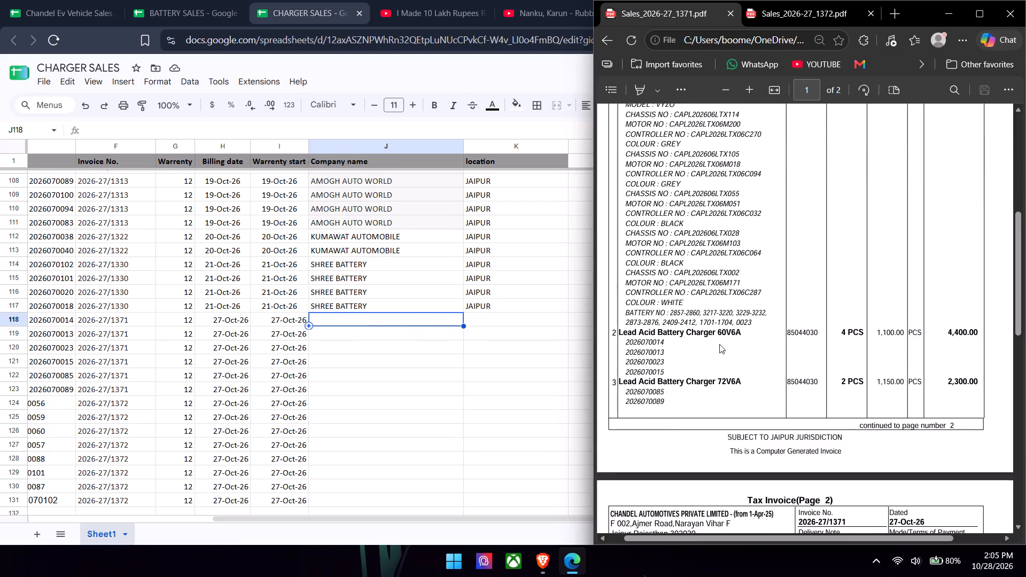
pyautogui.scroll(12, 768, 332)
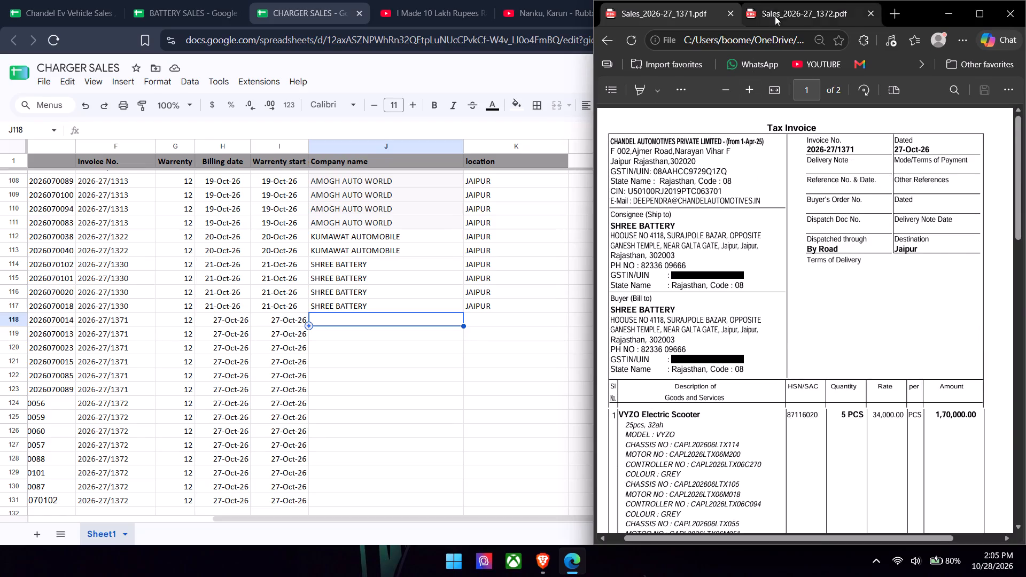
# Check the consignee and the 48V6A, 60V6A and 72V6A charger items on invoice 1372 against the sheet's 2026-27/1372 rows.
pyautogui.click(778, 16)
pyautogui.scroll(7, 800, 307)
pyautogui.scroll(-2, 800, 307)
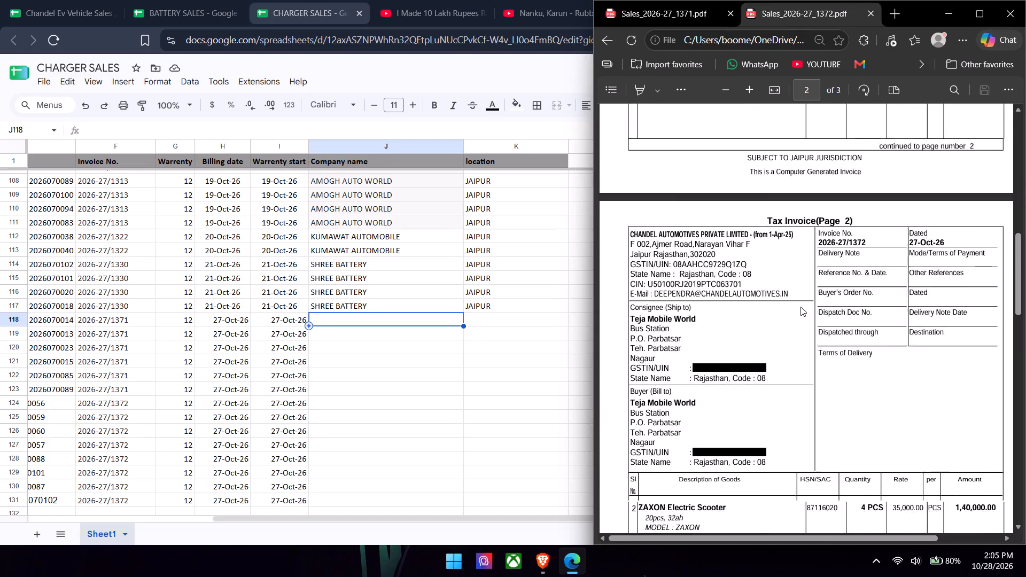
pyautogui.scroll(-5, 800, 307)
pyautogui.click(800, 307)
pyautogui.scroll(2, 791, 324)
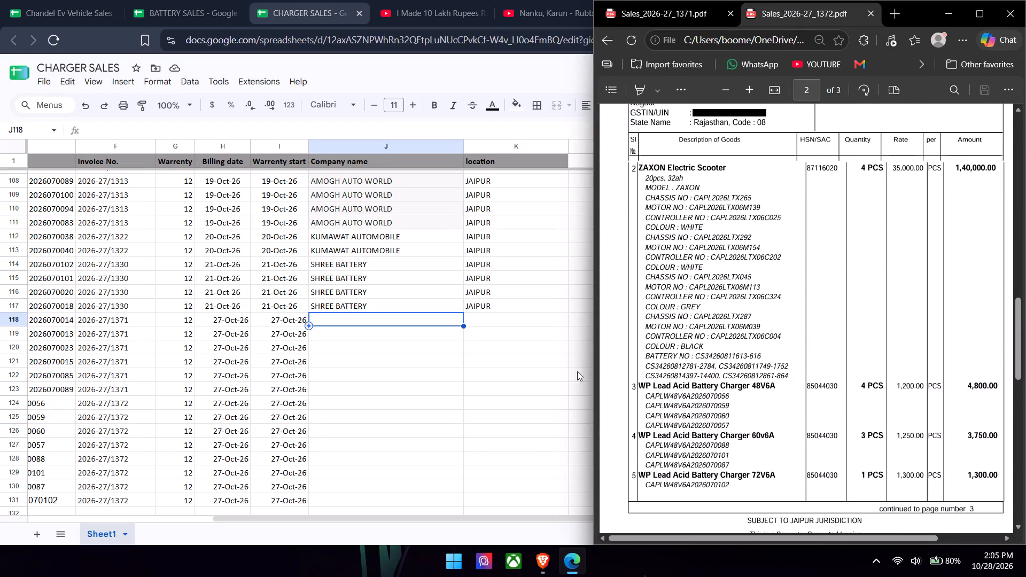
pyautogui.scroll(11, 715, 354)
pyautogui.scroll(13, 715, 354)
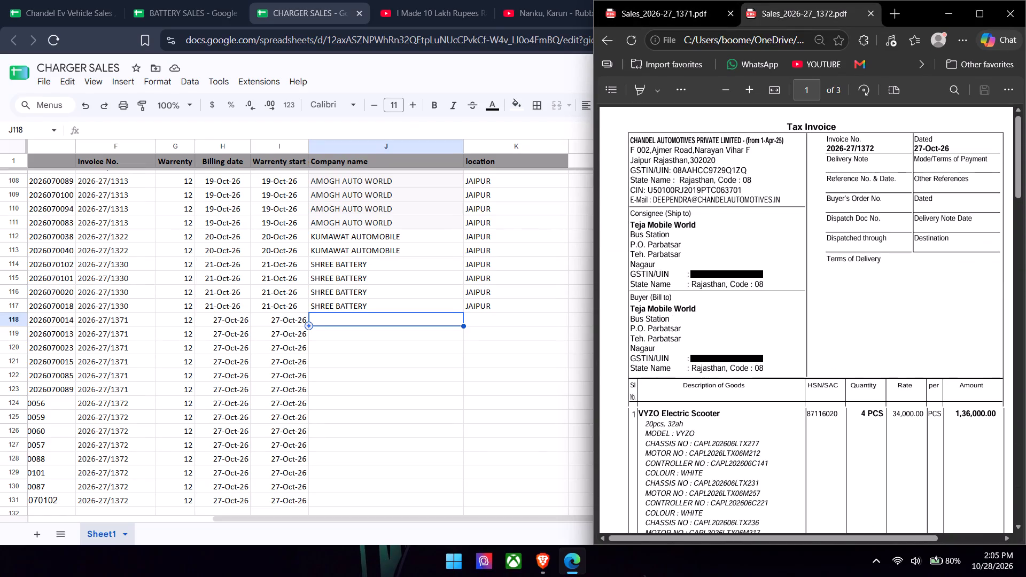
# Go back through invoice 1371's charger serial numbers and buyer details and compare them with the sheet's 2026-27/1371 rows.
pyautogui.click(656, 20)
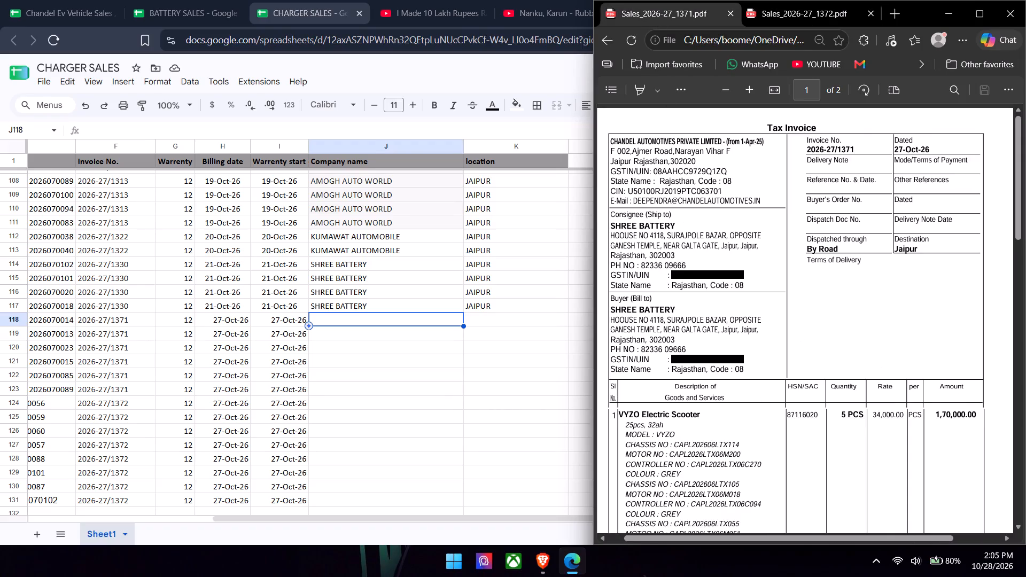
pyautogui.scroll(-3, 665, 326)
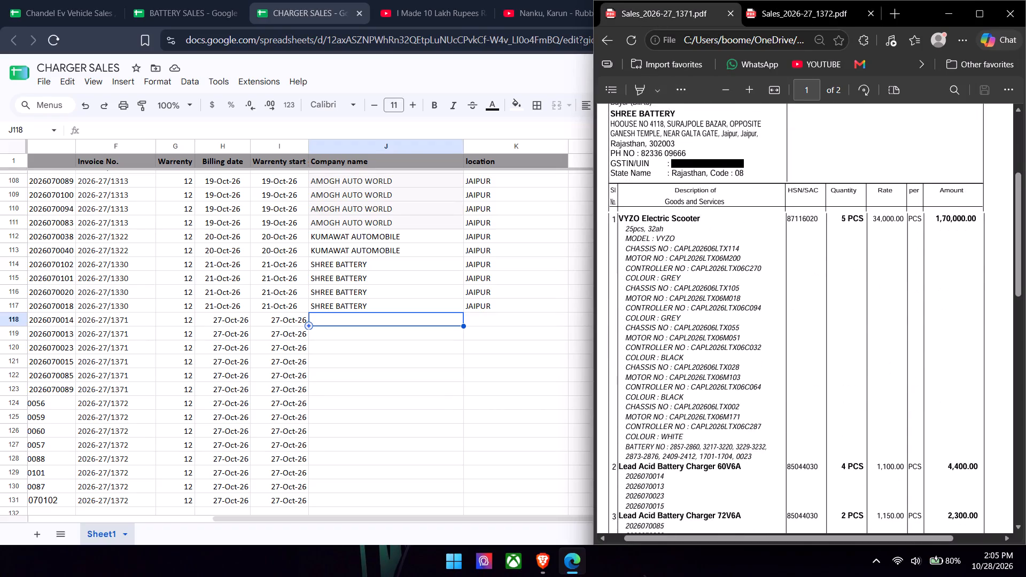
pyautogui.scroll(-4, 665, 326)
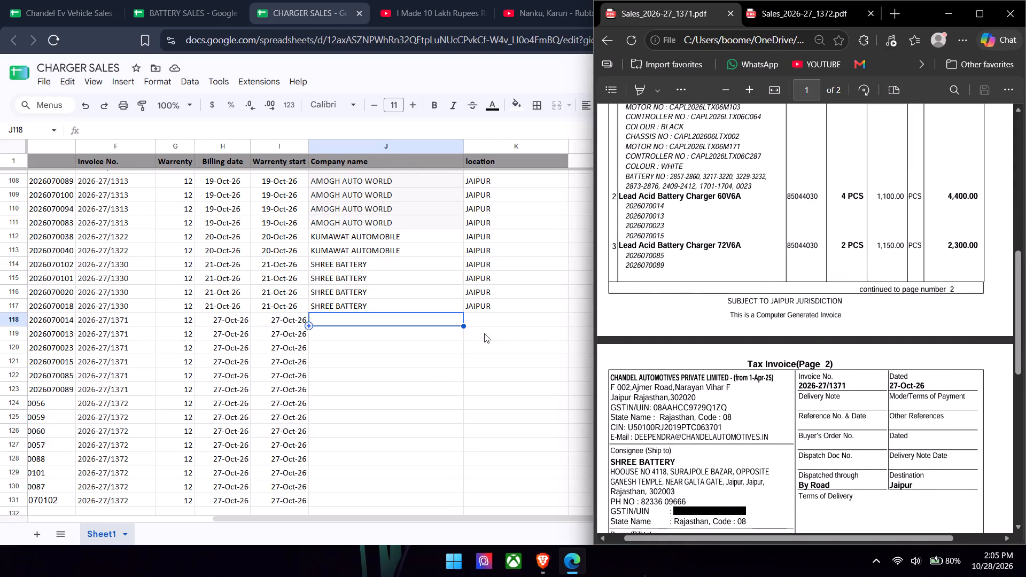
pyautogui.scroll(-2, 473, 335)
pyautogui.scroll(2, 437, 340)
pyautogui.scroll(-1, 441, 329)
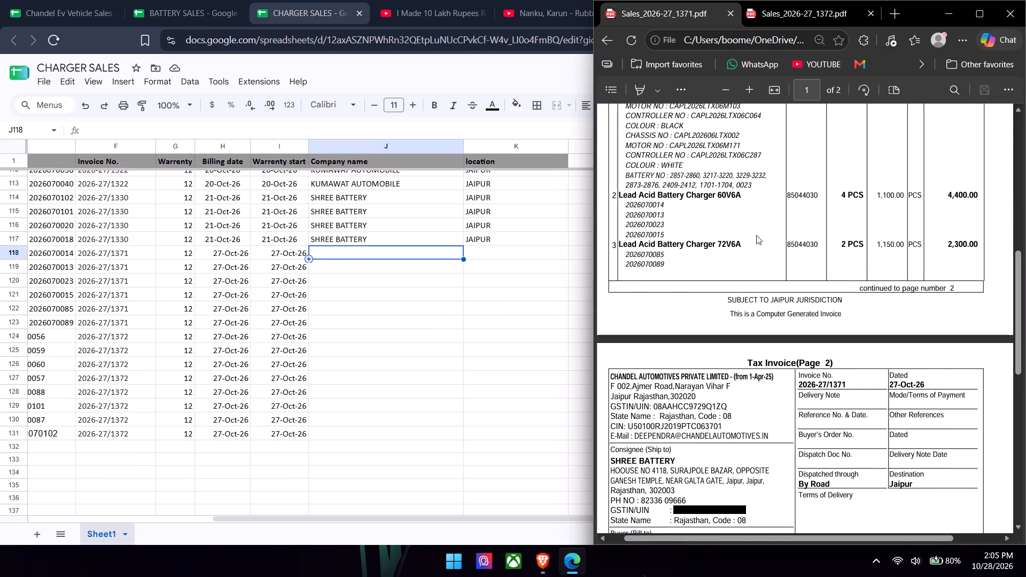
pyautogui.scroll(5, 670, 261)
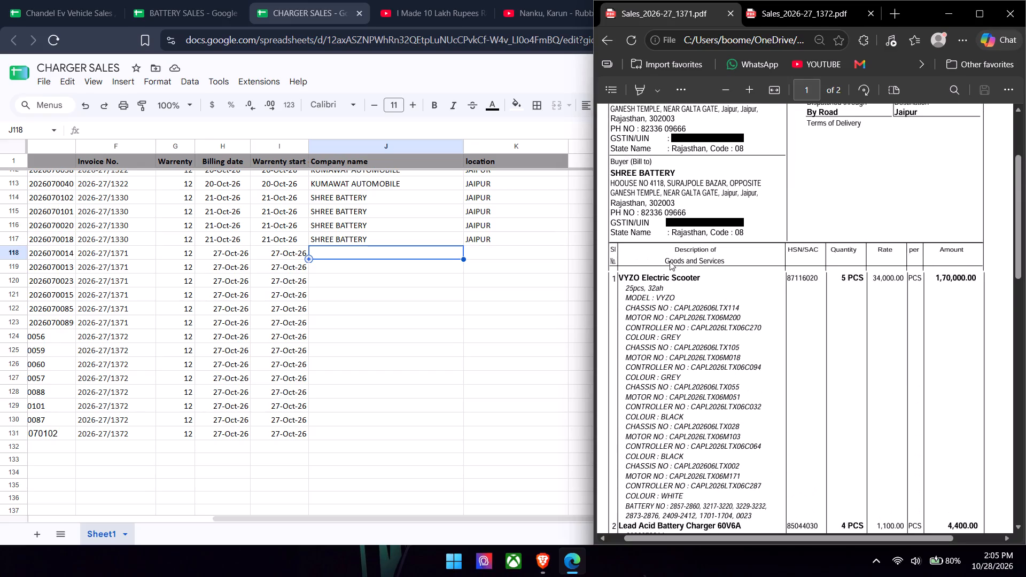
pyautogui.scroll(1, 634, 296)
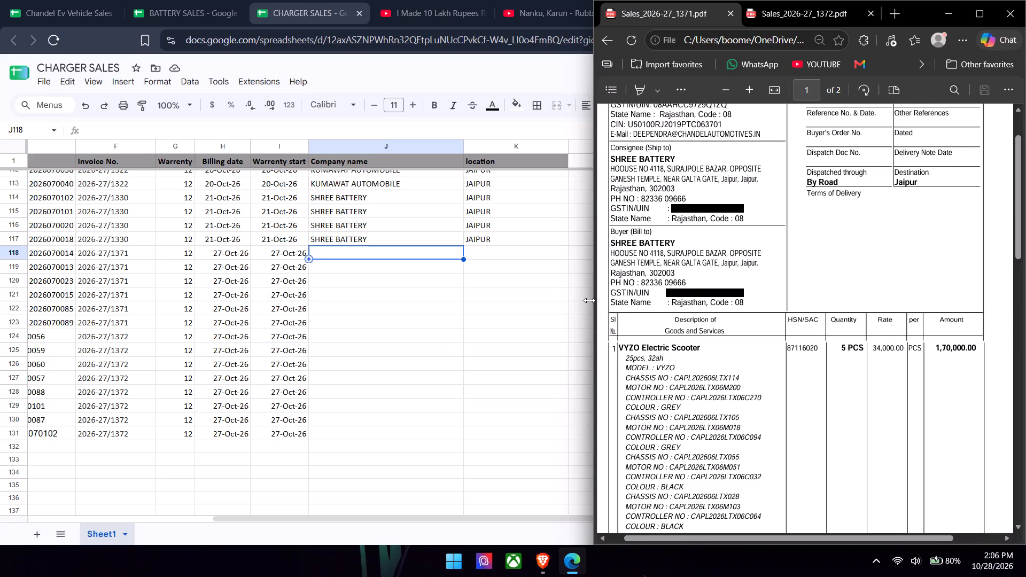
pyautogui.moveTo(589, 300); pyautogui.dragTo(566, 303)
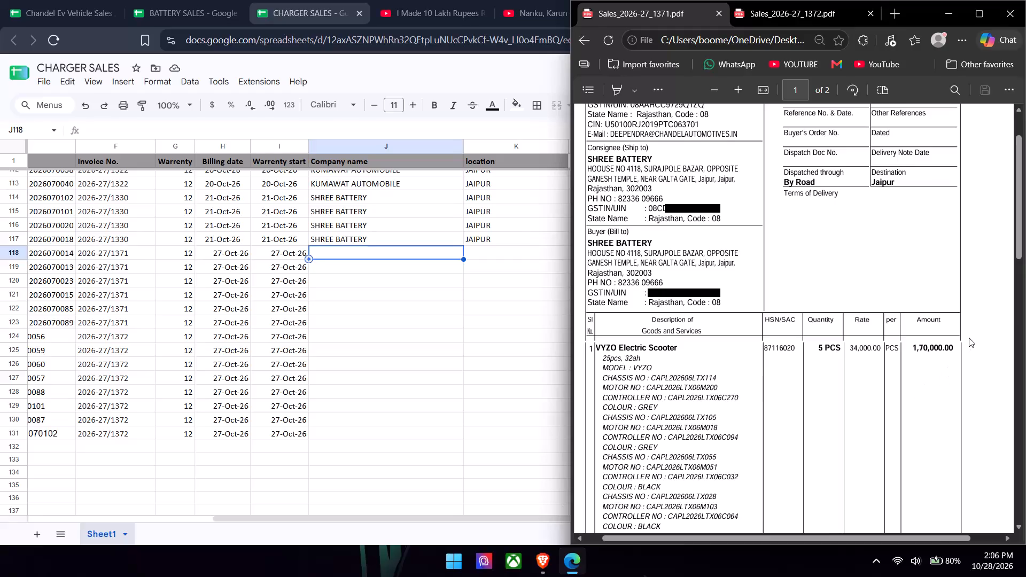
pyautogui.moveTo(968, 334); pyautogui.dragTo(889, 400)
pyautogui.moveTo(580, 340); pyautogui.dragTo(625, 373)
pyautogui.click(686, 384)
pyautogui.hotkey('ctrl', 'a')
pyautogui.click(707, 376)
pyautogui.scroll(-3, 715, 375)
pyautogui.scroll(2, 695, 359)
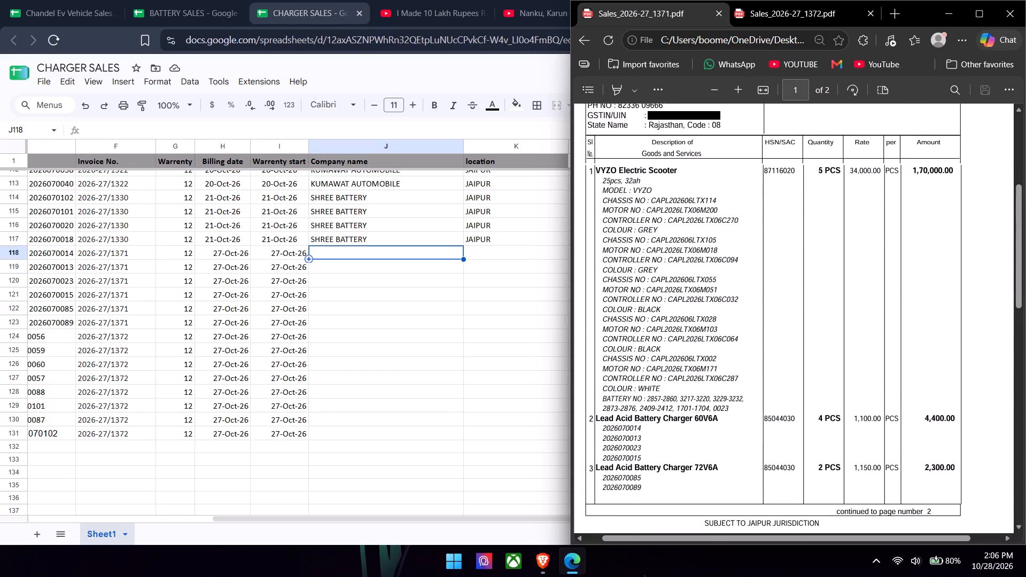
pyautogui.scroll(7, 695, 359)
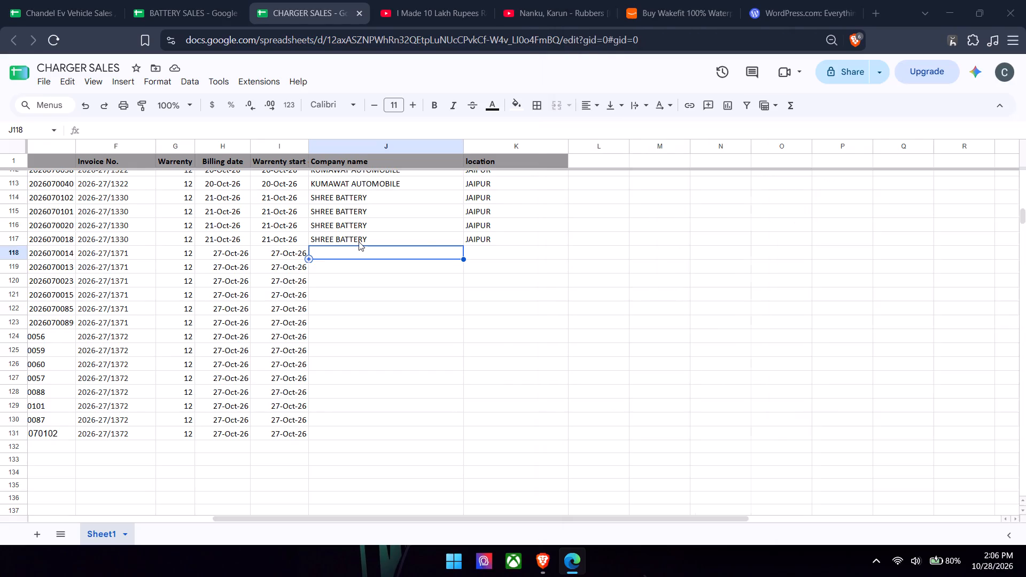
# Copy the SHREE BATTERY company name from the last 2026-27/1330 row into all the 2026-27/1371 rows, 118 through 123.
pyautogui.click(359, 241)
pyautogui.hotkey('ctrl', 'c')
pyautogui.hotkey('shift', 'Down')
pyautogui.hotkey('shift', 'Down')
pyautogui.hotkey('shift', 'Down')
pyautogui.hotkey('shift', 'Down')
pyautogui.hotkey('shift', 'Down')
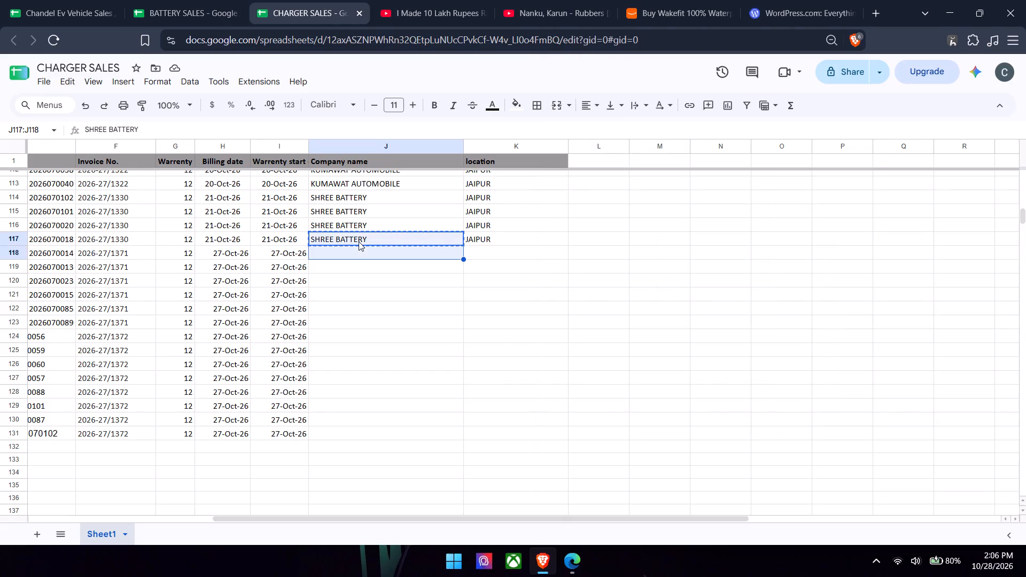
pyautogui.hotkey('shift', 'Down')
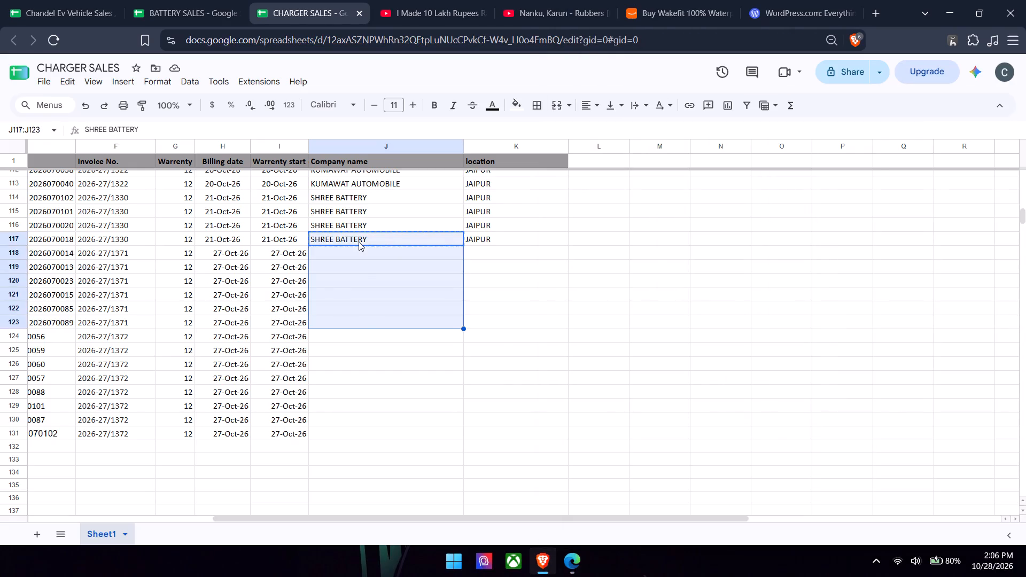
pyautogui.hotkey('ctrl', 'v')
pyautogui.press('Down')
pyautogui.press('Down')
pyautogui.press('Down')
pyautogui.press('Down')
pyautogui.press('Down')
pyautogui.press('Down')
pyautogui.press('Down')
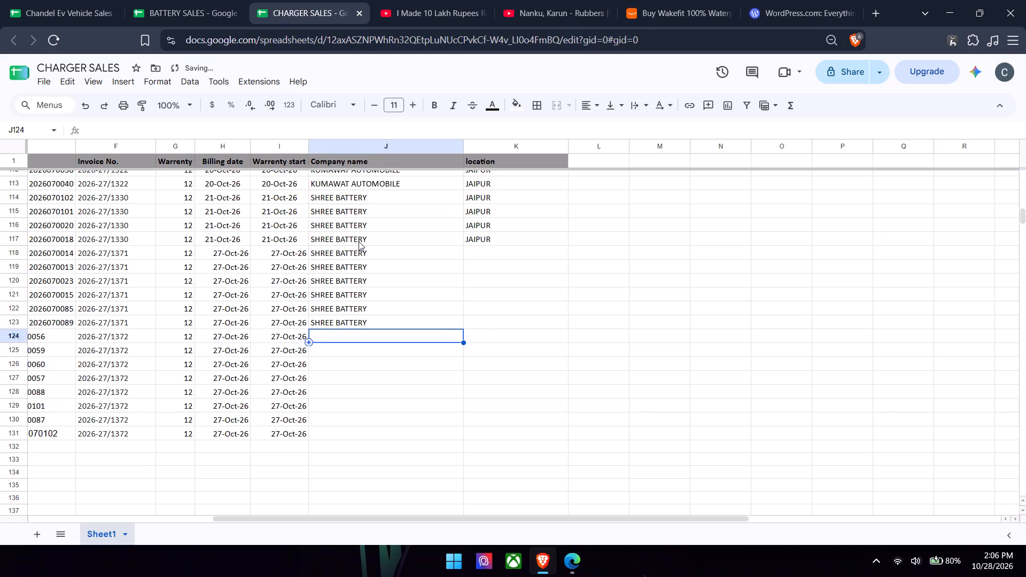
# Copy the consignee name Teja Mobile World from invoice 1372 into the Company name cell of the first 2026-27/1372 row.
pyautogui.click(572, 567)
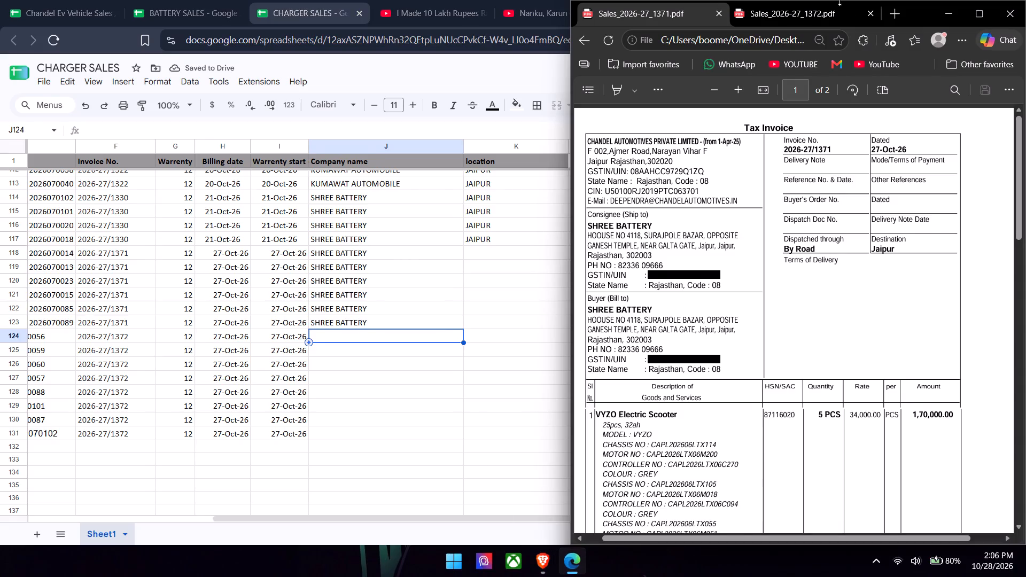
pyautogui.click(802, 20)
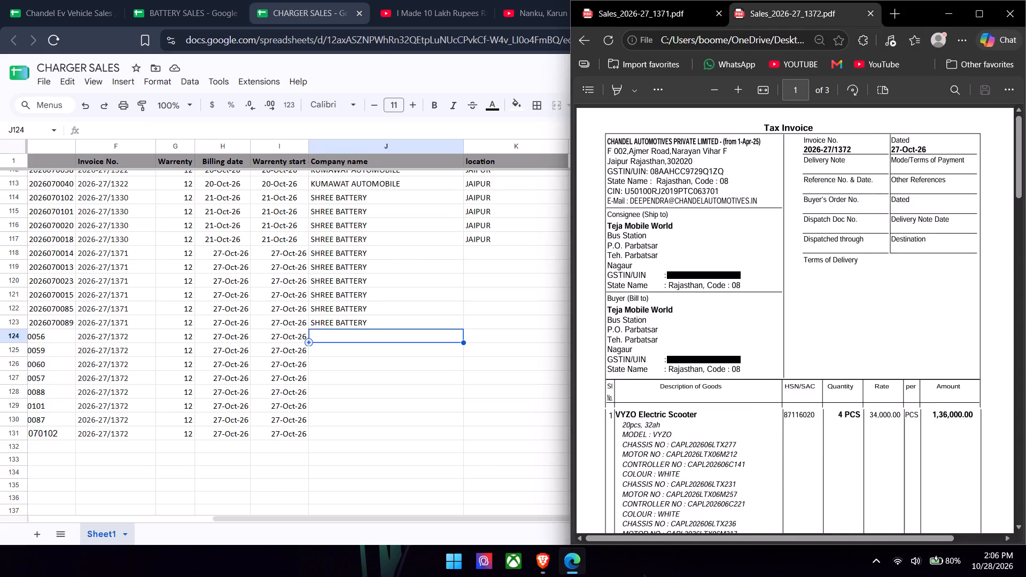
pyautogui.moveTo(608, 224); pyautogui.dragTo(674, 223)
pyautogui.hotkey('ctrl', 'c')
pyautogui.click(354, 335)
pyautogui.hotkey('ctrl', 'v')
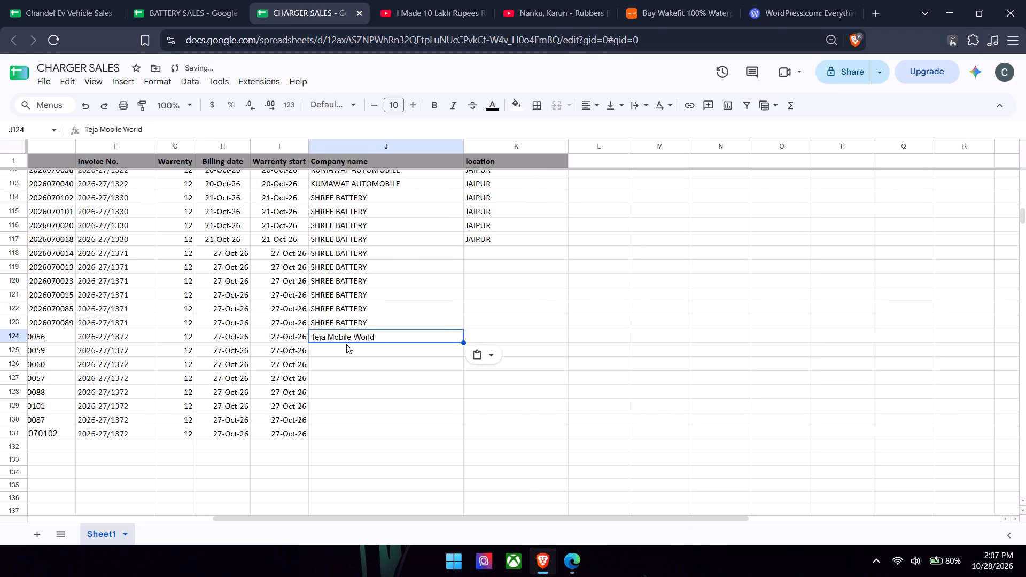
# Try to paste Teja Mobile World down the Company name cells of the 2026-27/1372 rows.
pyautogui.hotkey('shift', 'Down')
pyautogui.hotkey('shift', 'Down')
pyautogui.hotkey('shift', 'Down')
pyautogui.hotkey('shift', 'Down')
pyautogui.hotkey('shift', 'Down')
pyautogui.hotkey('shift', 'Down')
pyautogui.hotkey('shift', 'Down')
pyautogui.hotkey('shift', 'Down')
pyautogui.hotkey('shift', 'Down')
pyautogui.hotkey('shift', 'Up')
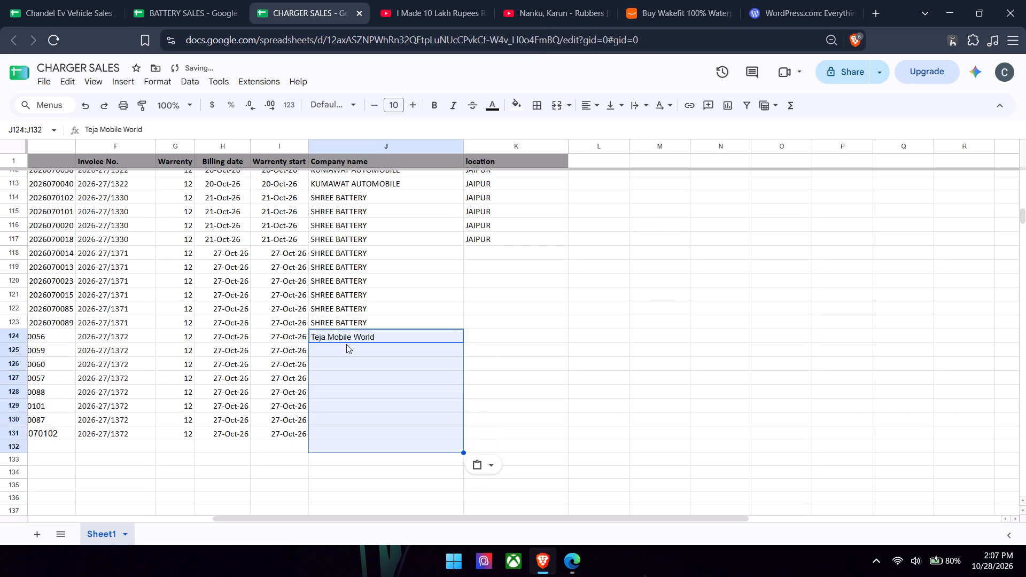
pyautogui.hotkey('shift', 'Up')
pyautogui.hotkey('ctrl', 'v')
# Copy the Teja Mobile World cell in row 124 down the Company name column through row 131.
pyautogui.hotkey('ctrl', 'c')
pyautogui.hotkey('shift', 'Left')
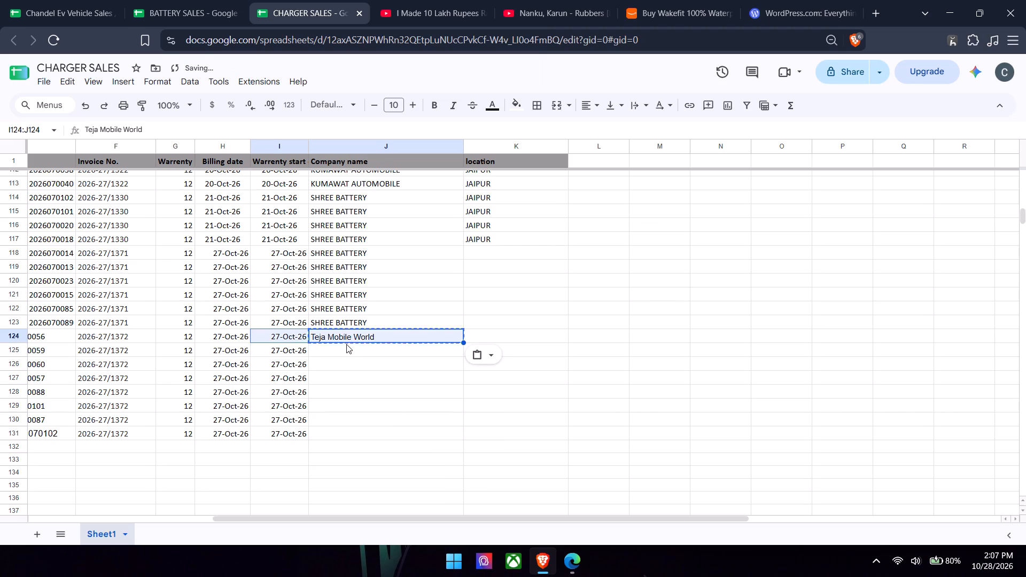
pyautogui.press('Right')
pyautogui.press('Left')
pyautogui.hotkey('shift', 'Down')
pyautogui.hotkey('shift', 'Down')
pyautogui.hotkey('shift', 'Down')
pyautogui.hotkey('shift', 'Down')
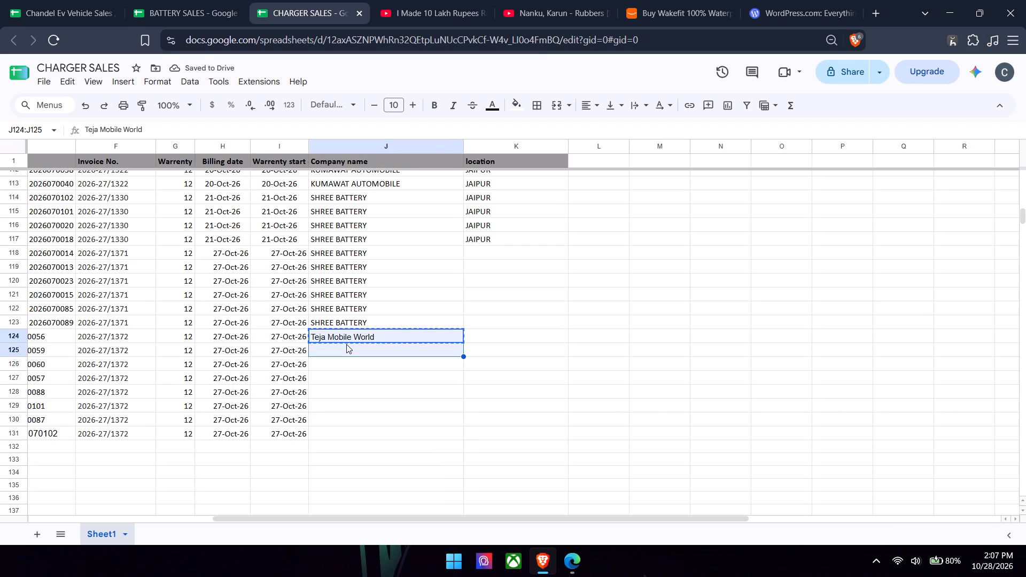
pyautogui.hotkey('shift', 'Down')
pyautogui.hotkey('shift', 'Down')
pyautogui.hotkey('shift', 'Down')
pyautogui.hotkey('ctrl', 'v')
pyautogui.press('Right')
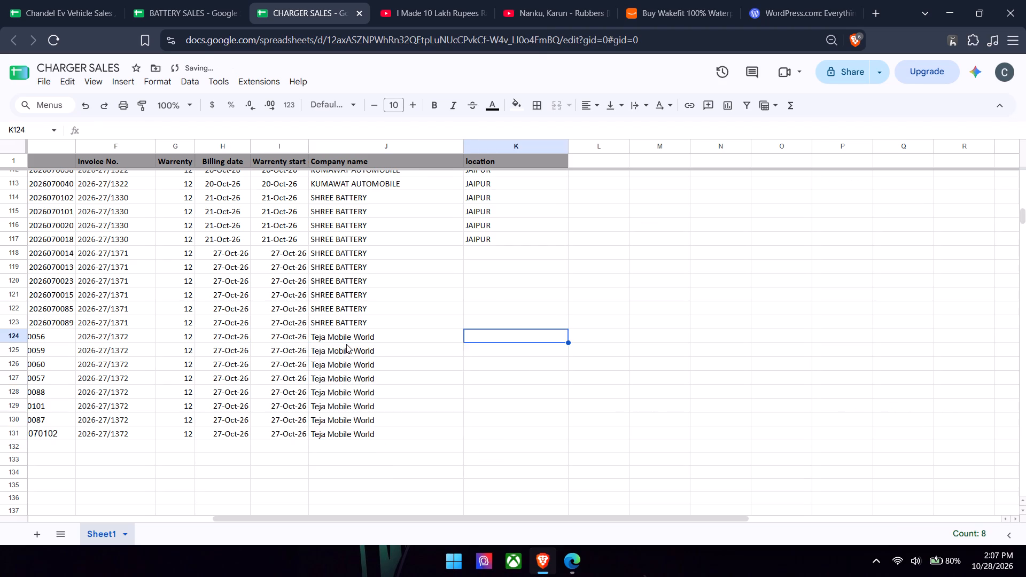
pyautogui.press('Left')
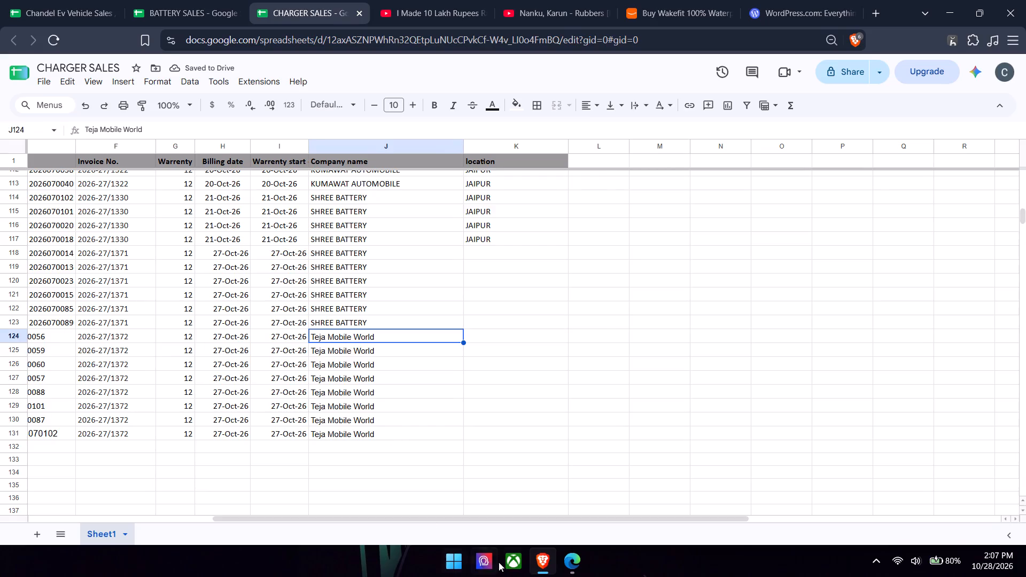
# Look up Teja Mobile World's location in the Chandel Ev Vehicle Sales sheet and enter NAGAUR as the location in charger row 124.
pyautogui.click(561, 573)
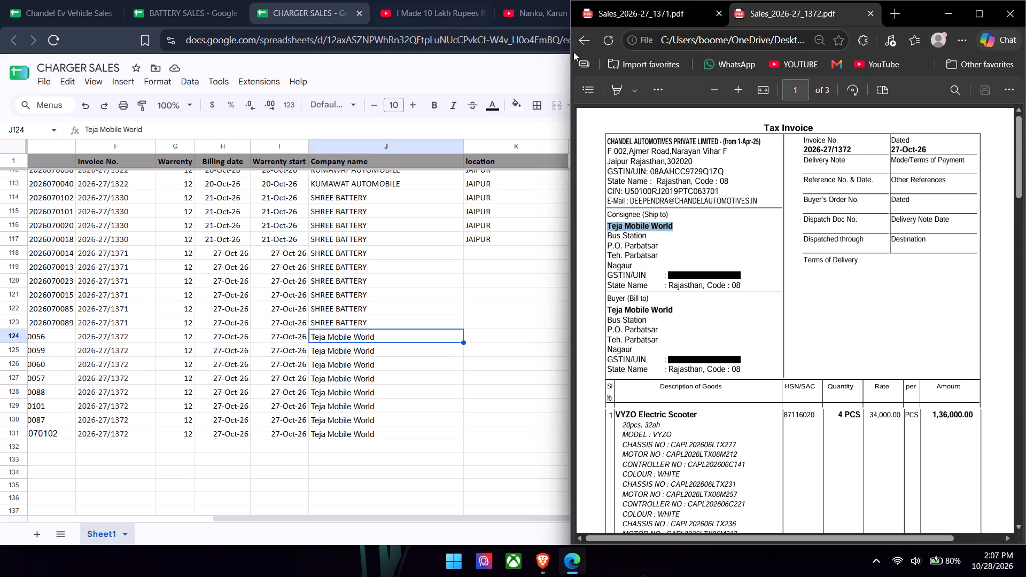
pyautogui.click(87, 12)
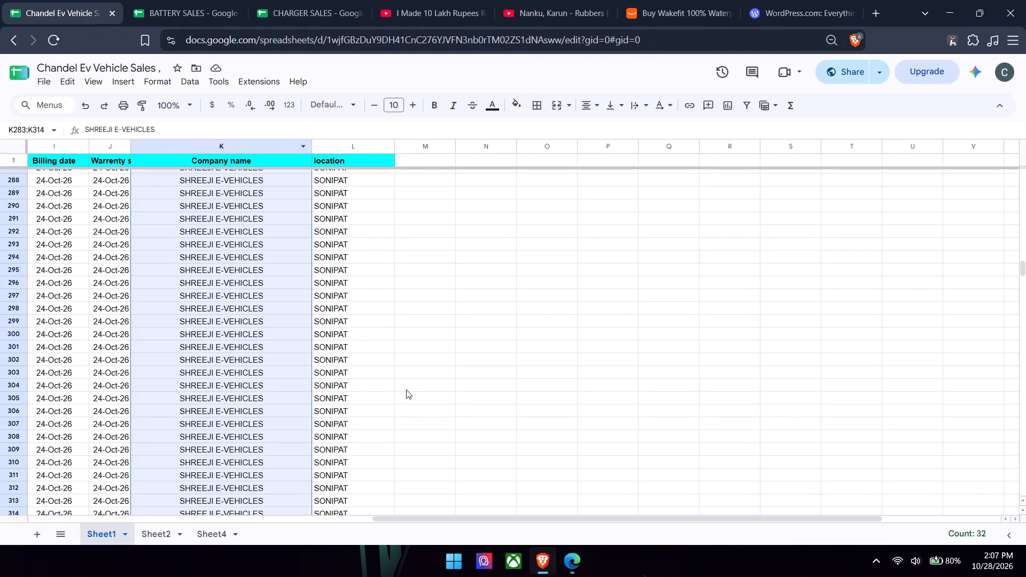
pyautogui.scroll(-6, 406, 389)
pyautogui.scroll(3, 406, 389)
pyautogui.scroll(-1, 406, 389)
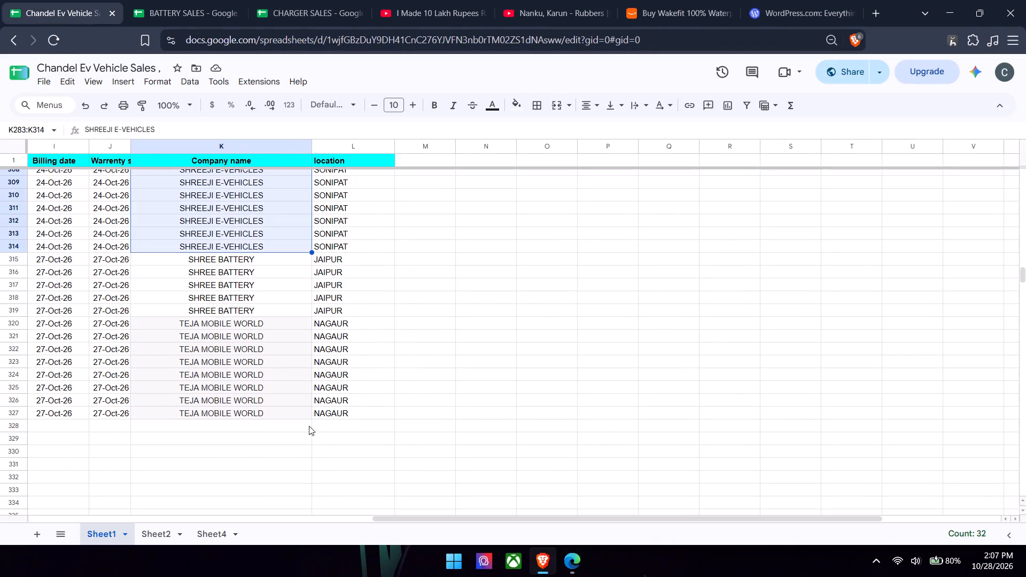
pyautogui.click(357, 0)
pyautogui.click(483, 334)
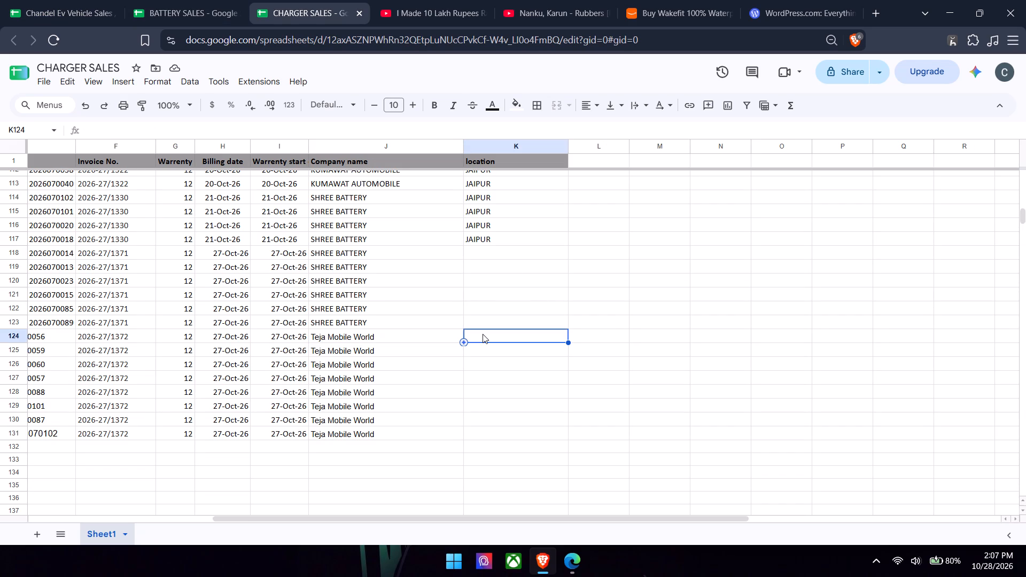
pyautogui.write('na')
pyautogui.press('BackSpace')
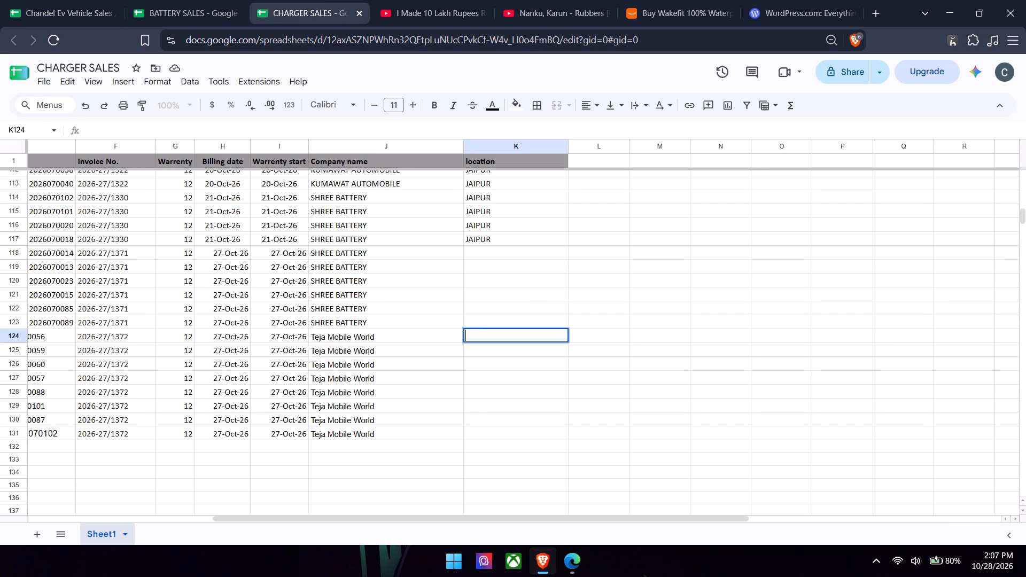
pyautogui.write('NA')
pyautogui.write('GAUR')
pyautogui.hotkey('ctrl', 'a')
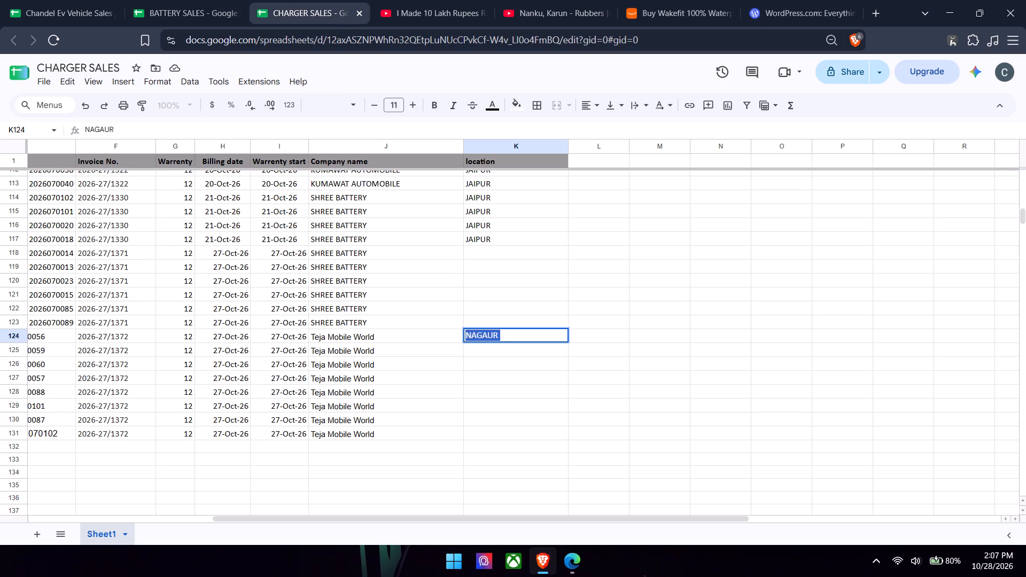
# Copy the NAGAUR location from row 124 down the location column through row 131 for invoice 2026-27/1372.
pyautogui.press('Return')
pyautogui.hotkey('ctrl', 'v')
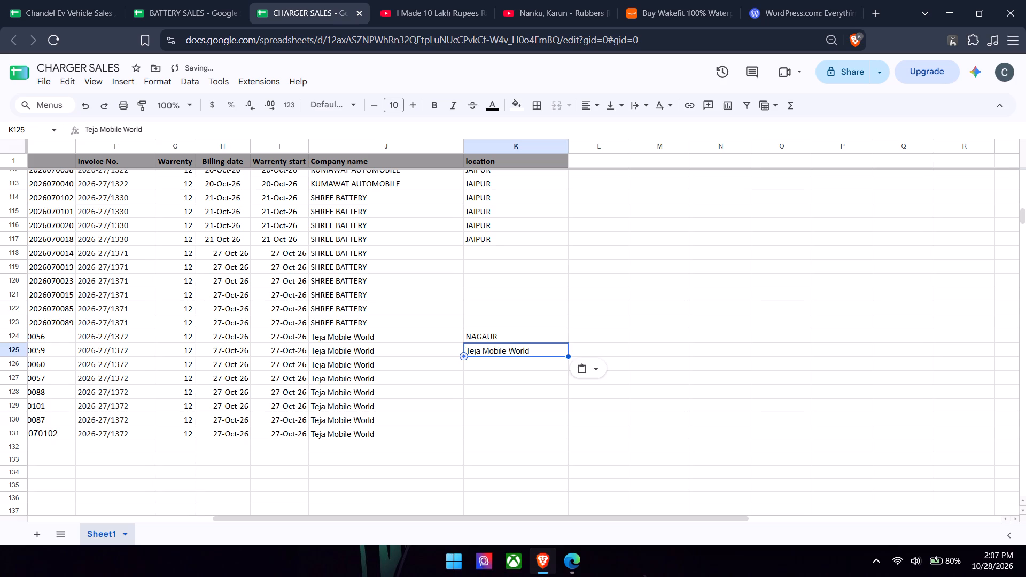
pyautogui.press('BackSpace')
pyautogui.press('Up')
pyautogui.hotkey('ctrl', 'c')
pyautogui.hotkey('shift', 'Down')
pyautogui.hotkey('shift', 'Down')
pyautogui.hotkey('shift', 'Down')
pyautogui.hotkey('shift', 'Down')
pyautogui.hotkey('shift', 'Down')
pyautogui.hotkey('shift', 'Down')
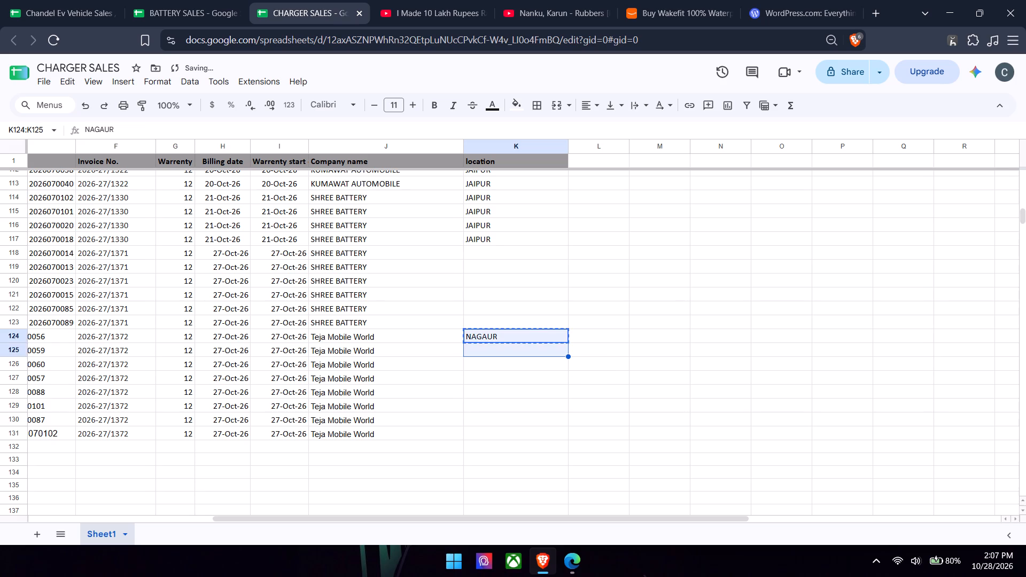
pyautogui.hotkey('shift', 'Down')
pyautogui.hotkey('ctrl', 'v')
# Copy the JAIPUR location from row 117 down the location column through row 123 for the SHREE BATTERY rows of invoice 2026-27/1371.
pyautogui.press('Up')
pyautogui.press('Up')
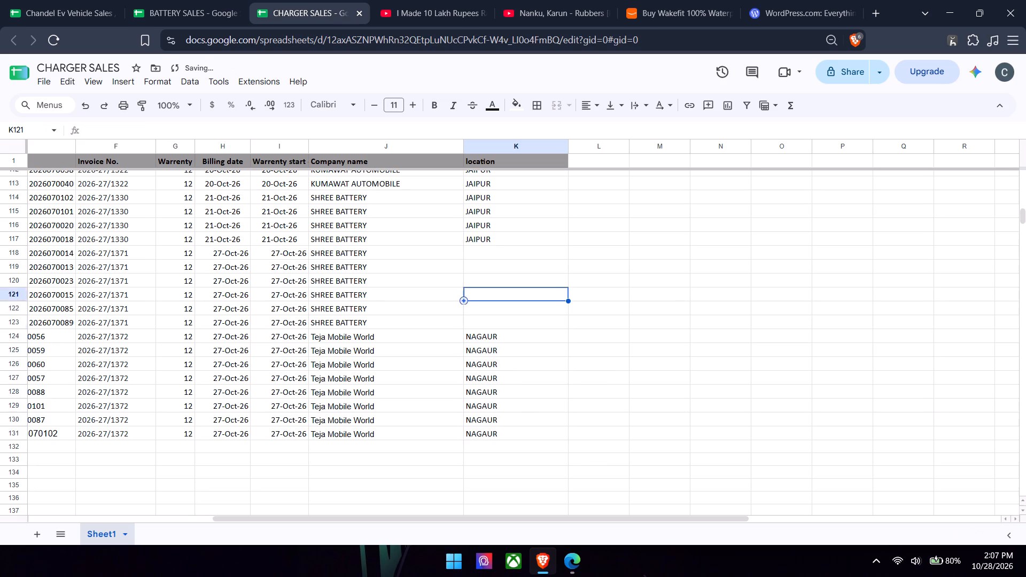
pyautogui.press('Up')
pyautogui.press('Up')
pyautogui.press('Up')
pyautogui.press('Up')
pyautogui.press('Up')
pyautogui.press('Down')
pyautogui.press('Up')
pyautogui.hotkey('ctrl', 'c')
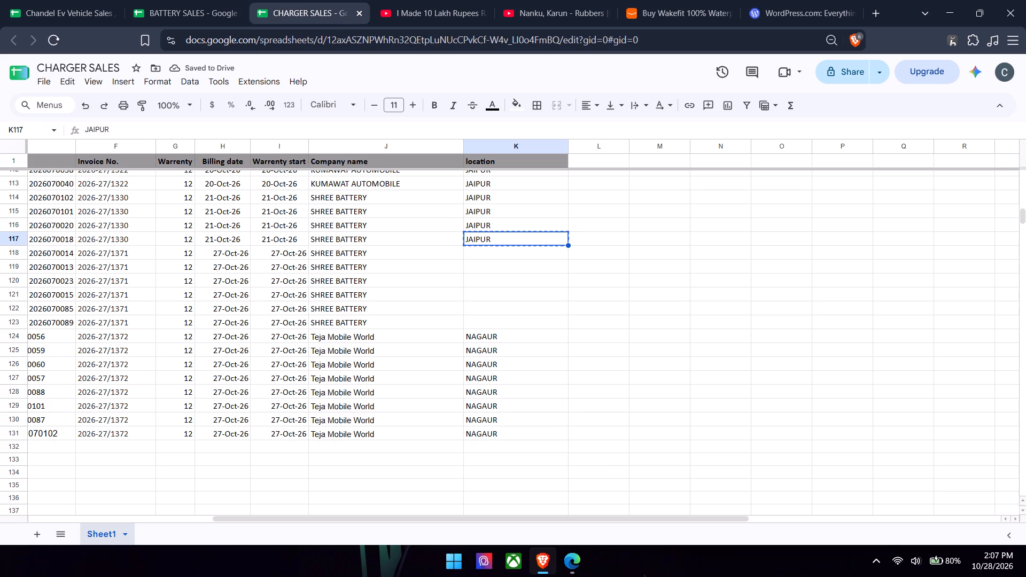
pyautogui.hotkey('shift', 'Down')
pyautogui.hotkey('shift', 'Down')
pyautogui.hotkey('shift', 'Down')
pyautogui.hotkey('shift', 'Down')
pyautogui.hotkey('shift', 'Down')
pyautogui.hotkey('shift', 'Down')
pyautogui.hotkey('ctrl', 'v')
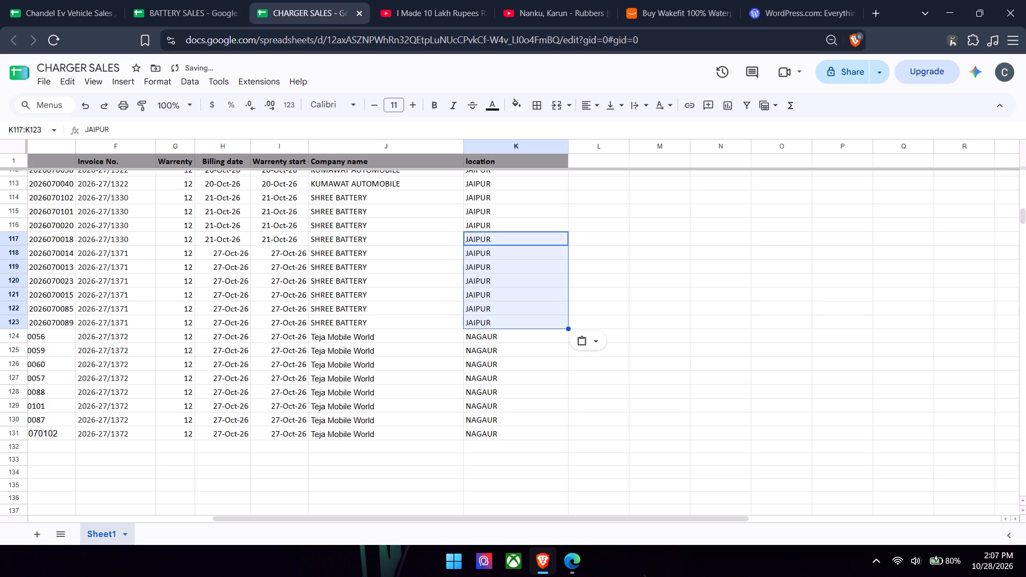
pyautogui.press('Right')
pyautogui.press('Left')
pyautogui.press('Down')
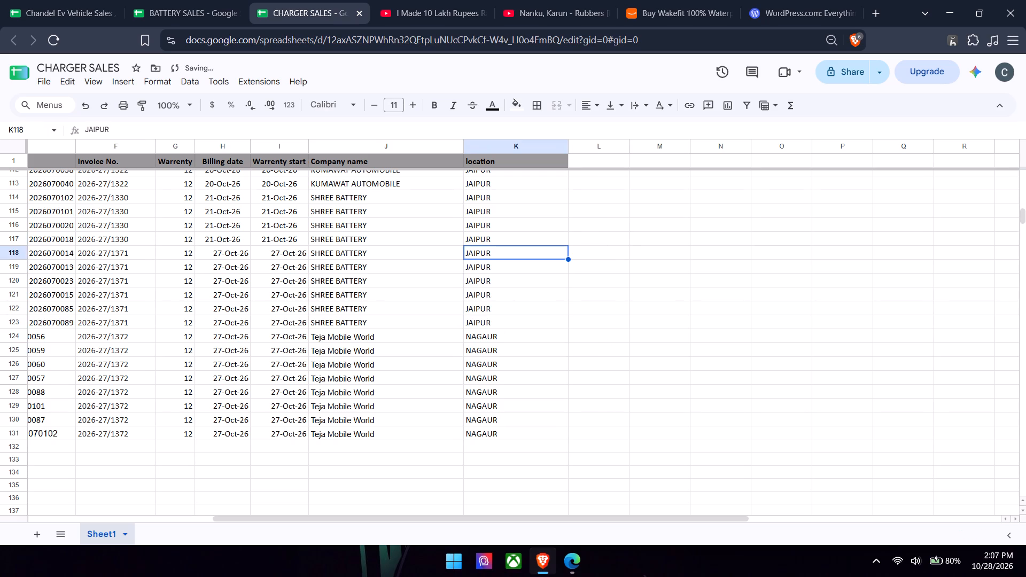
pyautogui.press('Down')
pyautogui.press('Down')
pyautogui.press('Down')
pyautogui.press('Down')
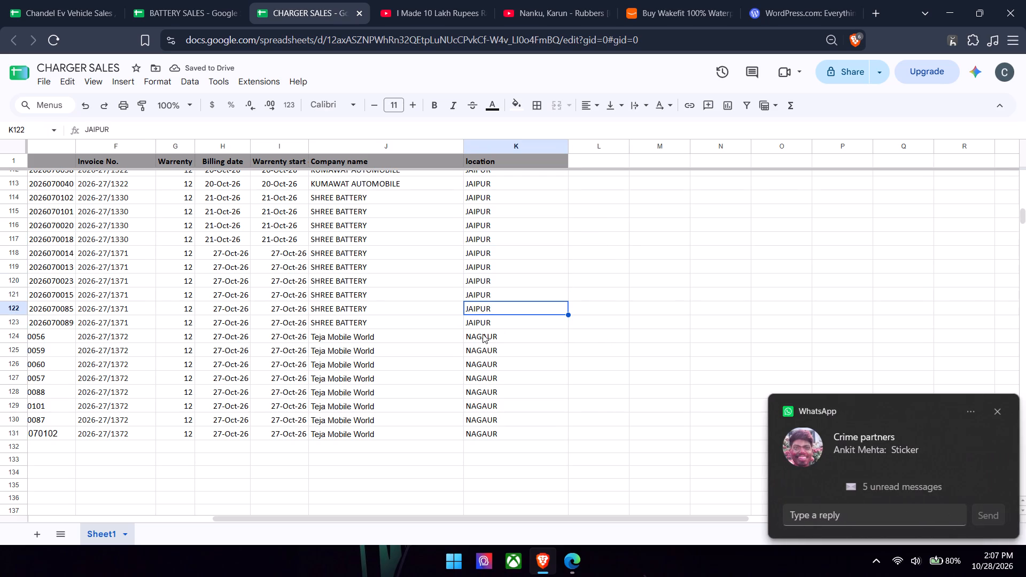
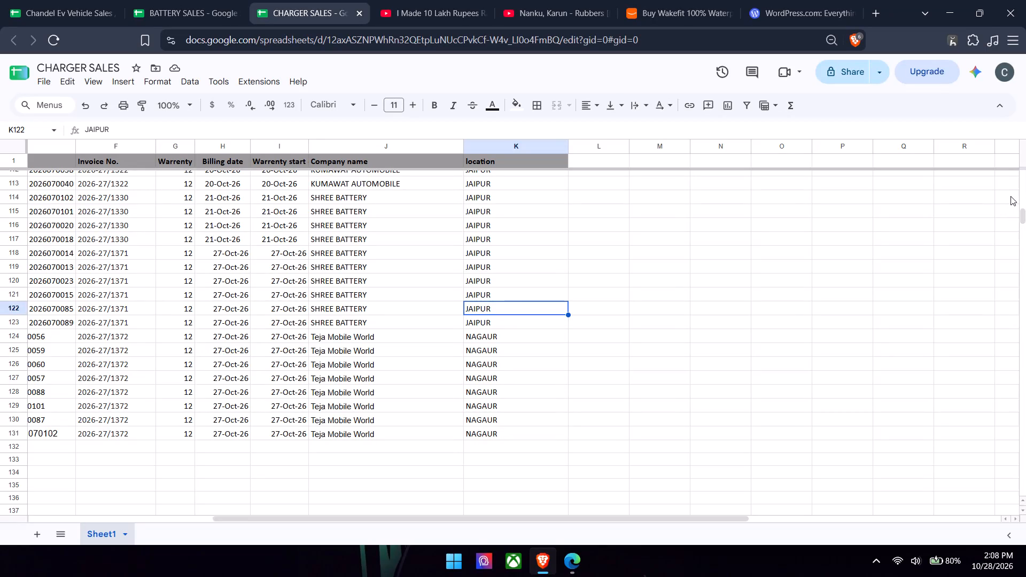
# Select the Company name and location cells of the 2026-27/1371 rows, from row 118 through row 123.
pyautogui.click(597, 313)
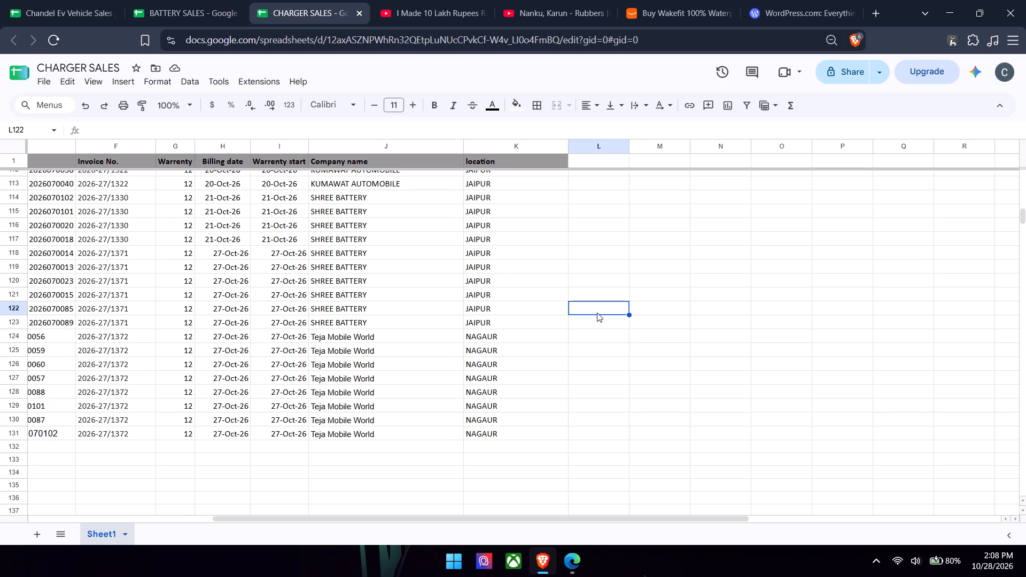
pyautogui.moveTo(496, 319); pyautogui.dragTo(499, 316)
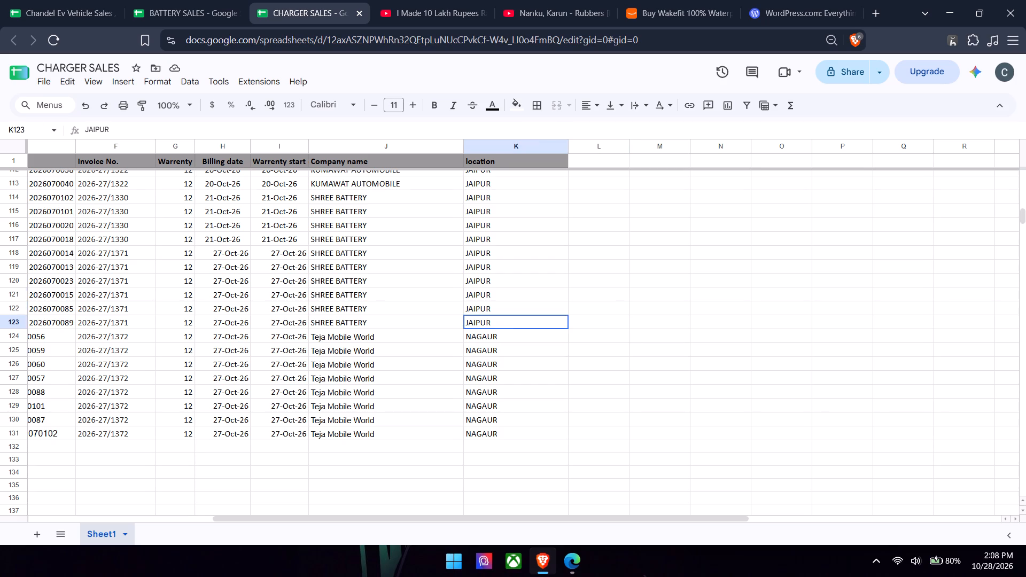
pyautogui.moveTo(499, 316); pyautogui.dragTo(352, 258)
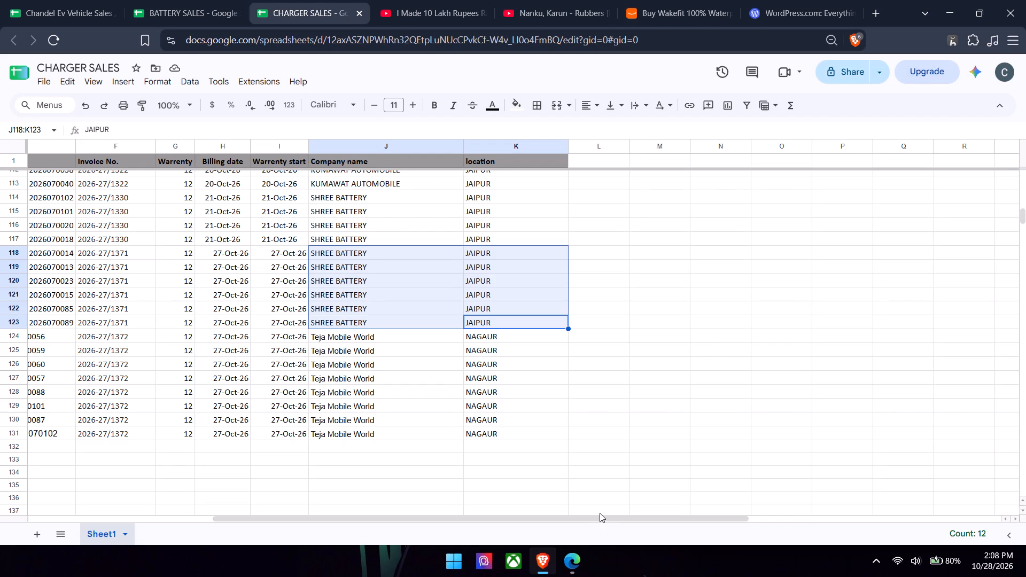
# Centre-align the contents of the whole charger sales table, A1:K131, including the header row, horizontally.
pyautogui.moveTo(614, 519); pyautogui.dragTo(372, 519)
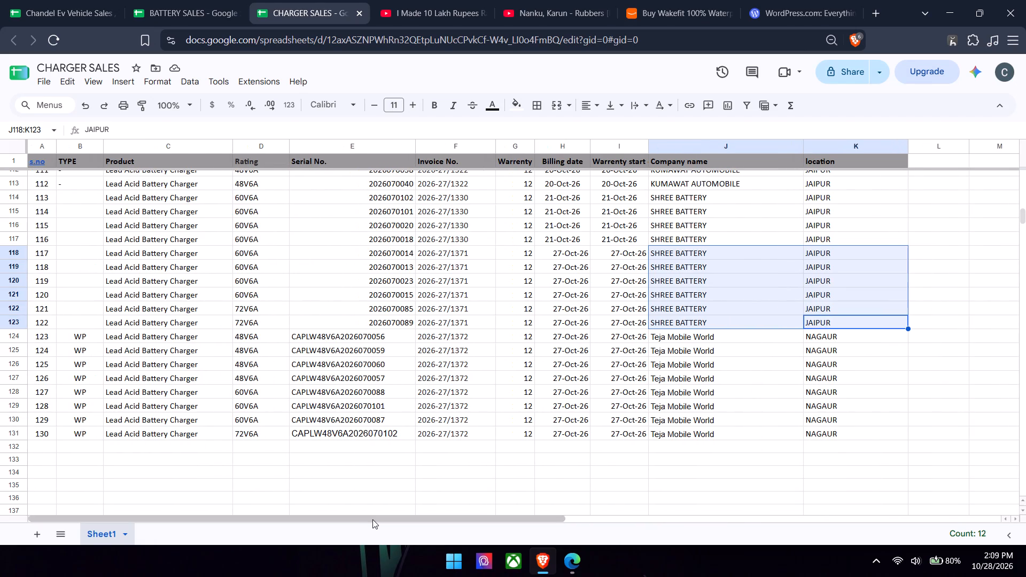
pyautogui.hotkey('ctrl', 'a')
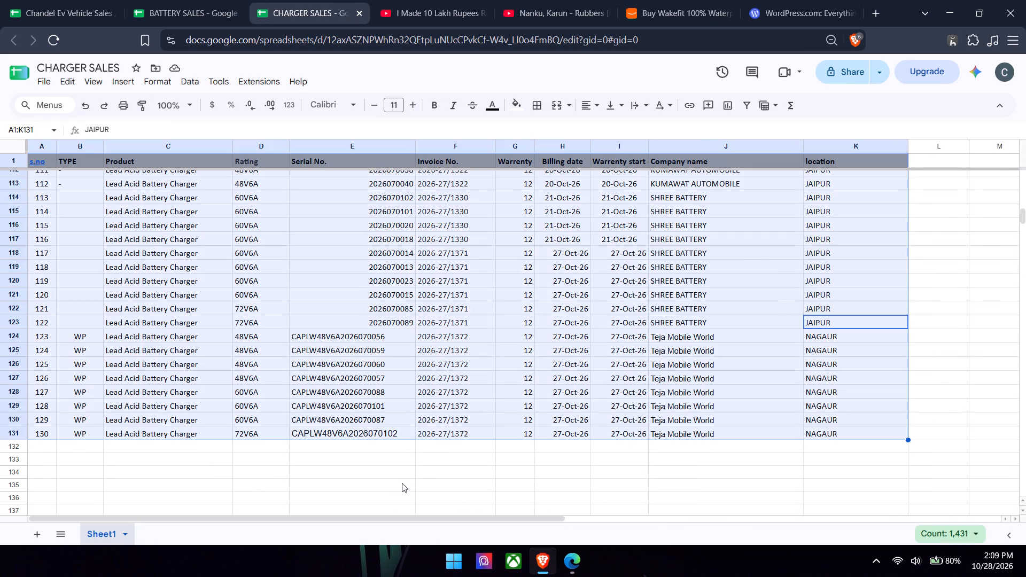
pyautogui.scroll(12, 631, 341)
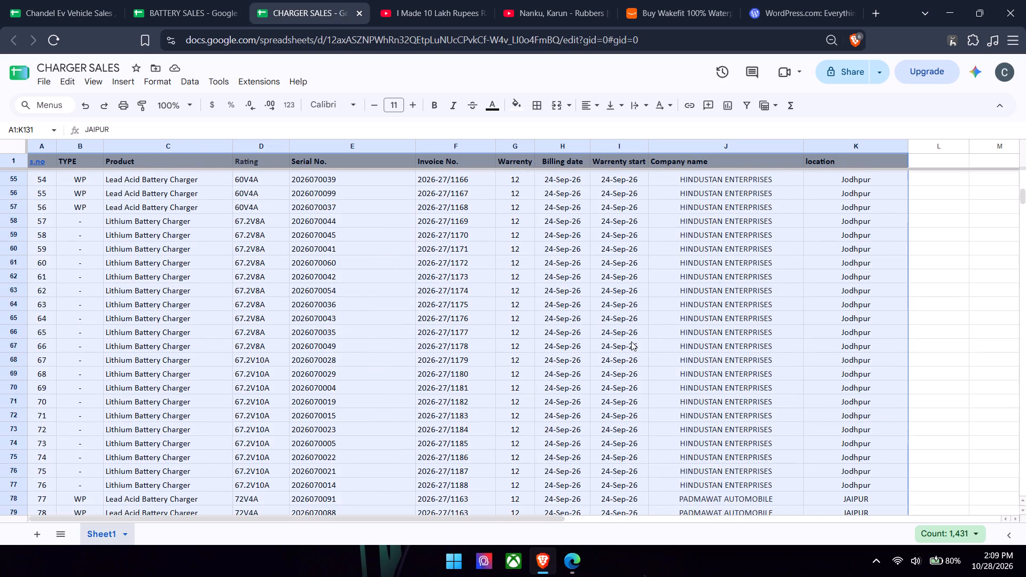
pyautogui.scroll(8, 631, 341)
pyautogui.click(593, 104)
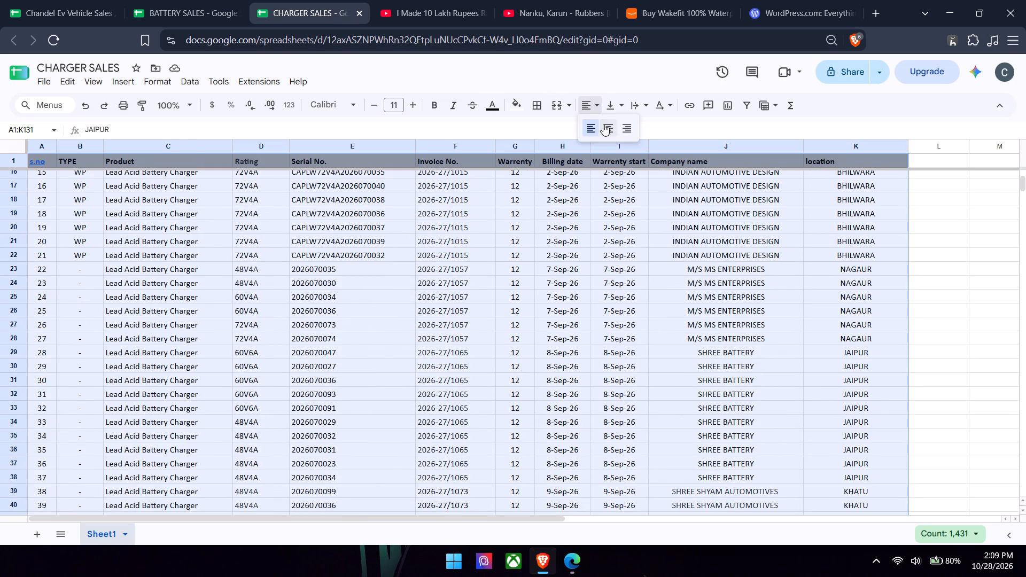
pyautogui.click(609, 127)
# Check the alignment of the charger sales entries from the first rows down to the 2026-27/1372 rows at the end.
pyautogui.scroll(-6, 587, 296)
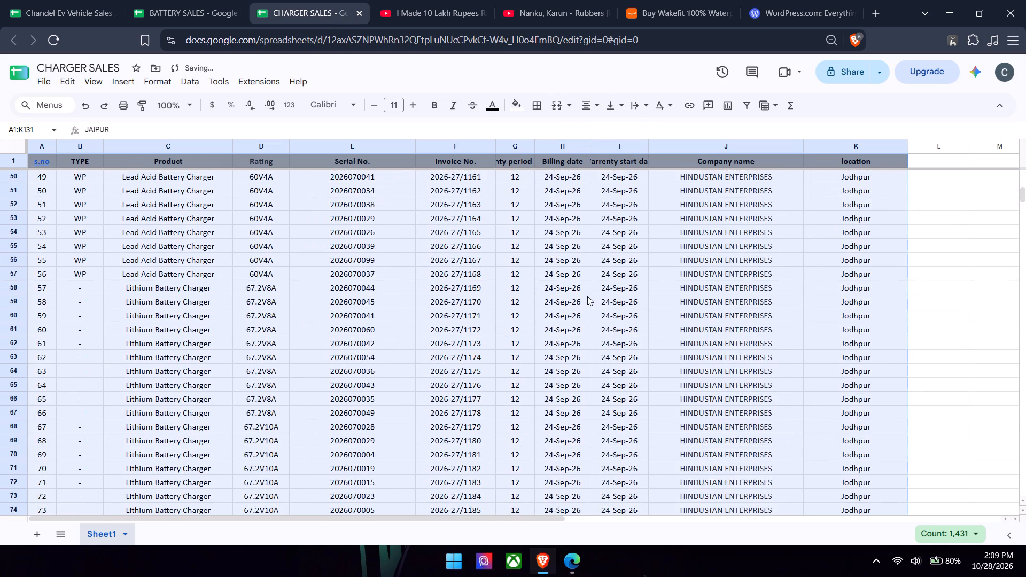
pyautogui.scroll(-15, 587, 296)
pyautogui.scroll(20, 617, 445)
pyautogui.scroll(15, 617, 445)
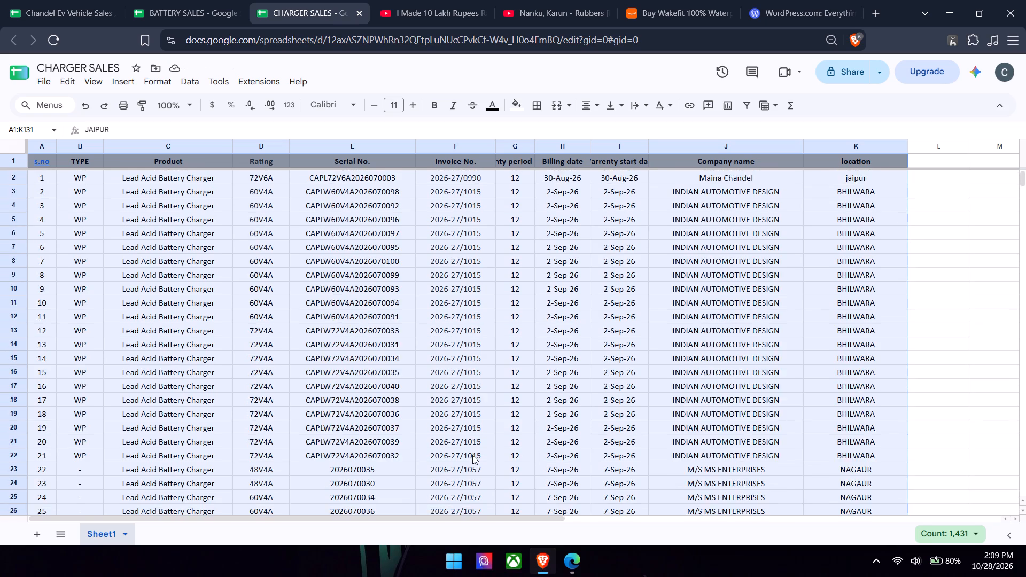
pyautogui.scroll(-20, 472, 455)
pyautogui.scroll(-4, 472, 455)
pyautogui.scroll(3, 471, 446)
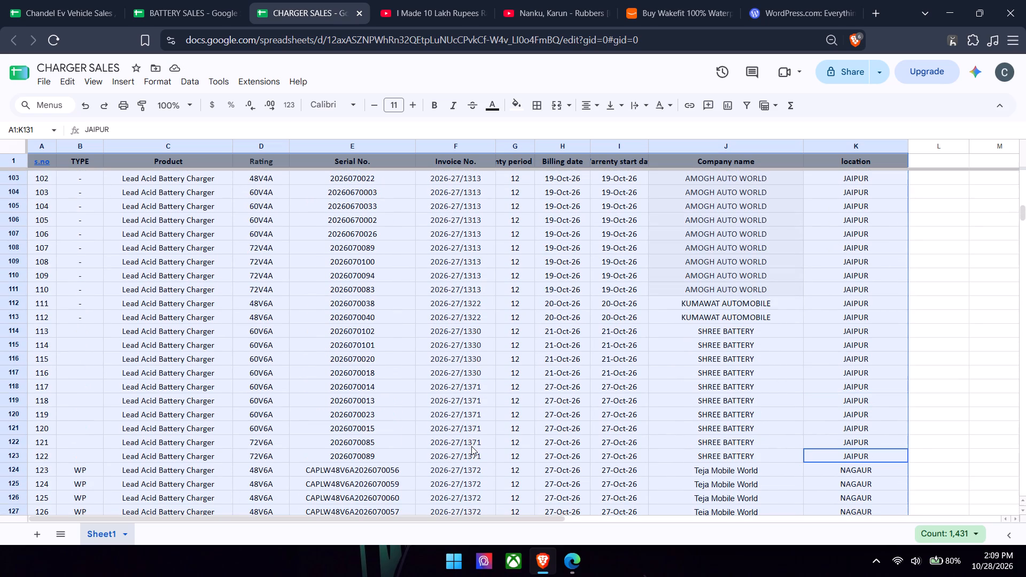
pyautogui.scroll(-3, 471, 446)
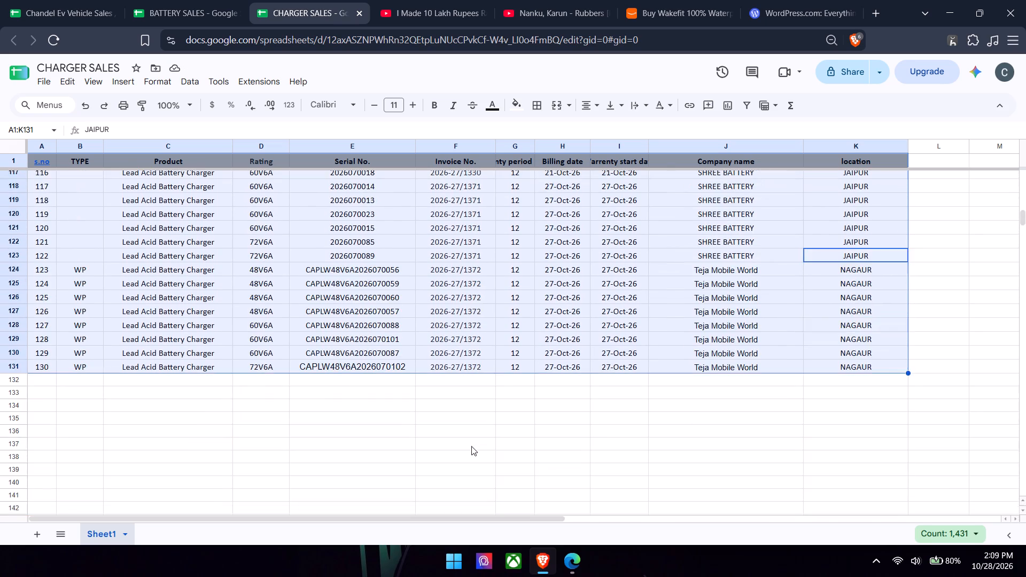
# Review the charger sales entries from the late-September rows down to the final 2026-27/1372 rows, including the serial number in E95.
pyautogui.scroll(-2, 471, 446)
pyautogui.scroll(1, 484, 404)
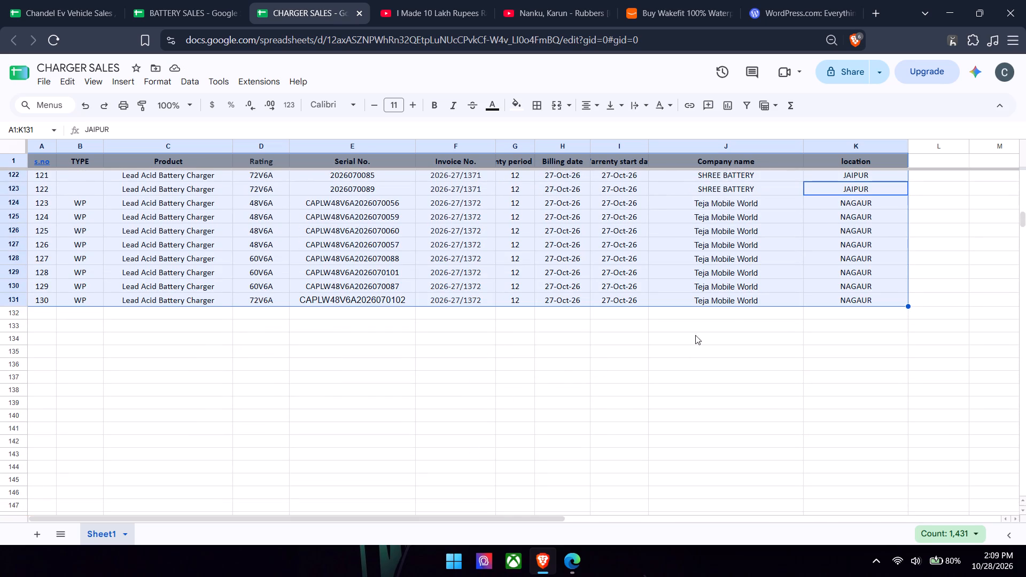
pyautogui.click(729, 314)
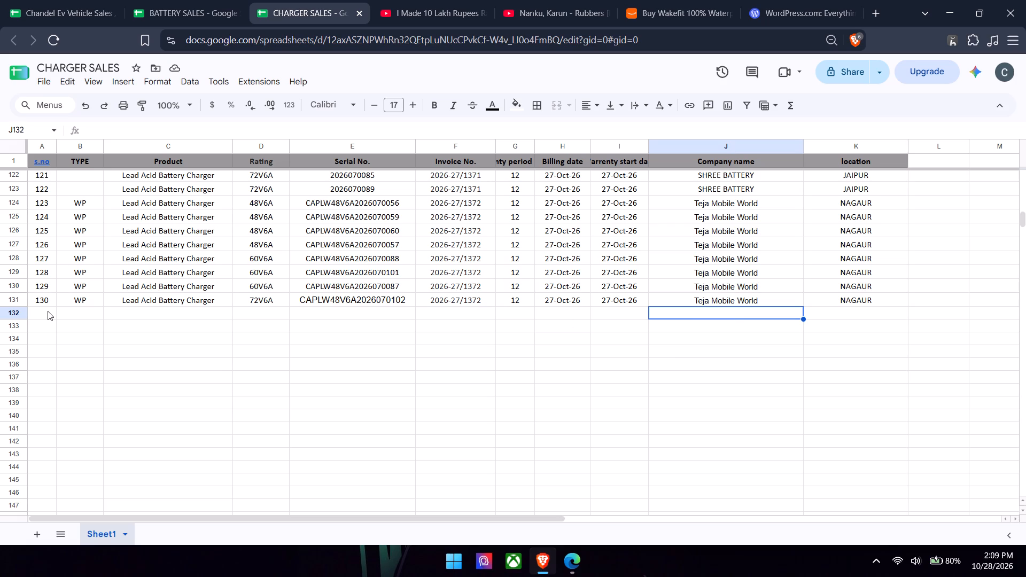
pyautogui.click(41, 308)
pyautogui.click(42, 292)
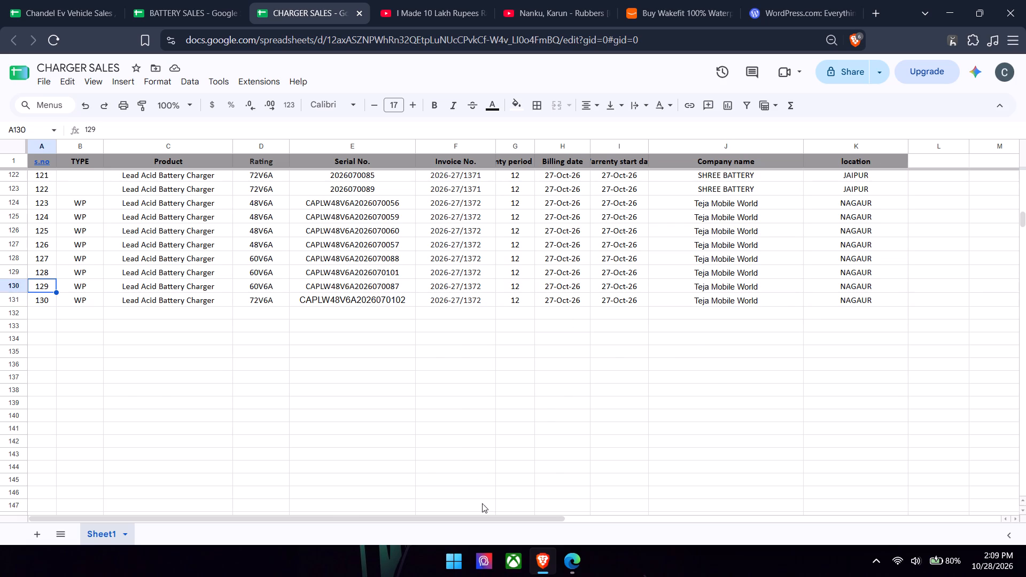
pyautogui.scroll(12, 467, 485)
pyautogui.scroll(-3, 467, 485)
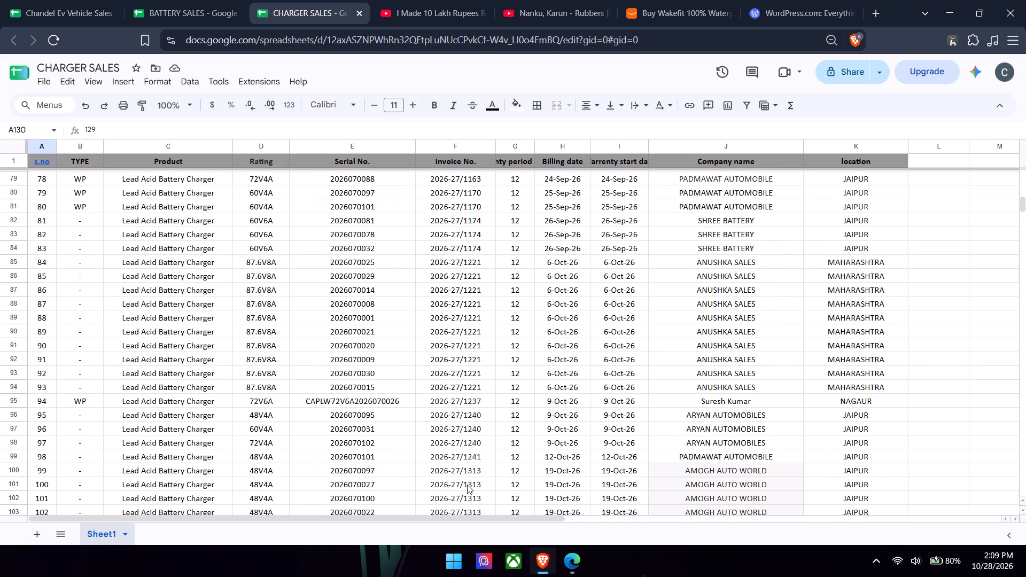
pyautogui.scroll(-1, 467, 485)
pyautogui.scroll(-7, 371, 331)
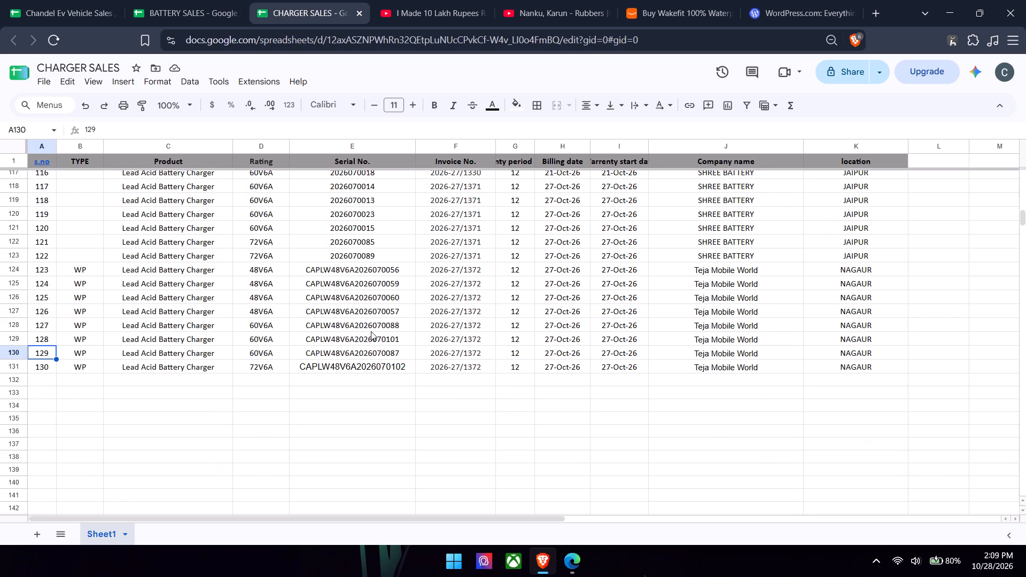
pyautogui.scroll(7, 371, 331)
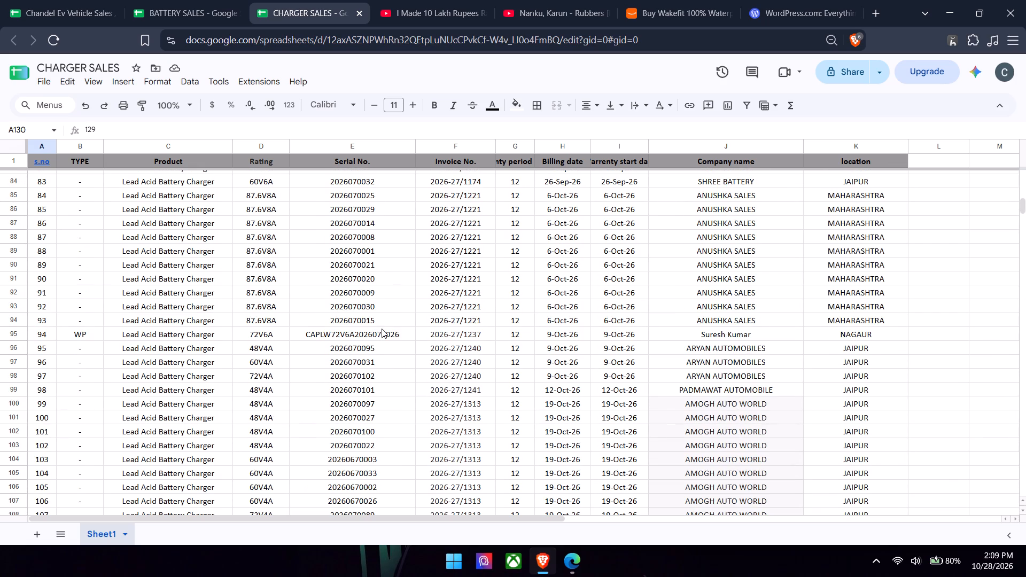
pyautogui.click(387, 332)
pyautogui.scroll(-5, 491, 349)
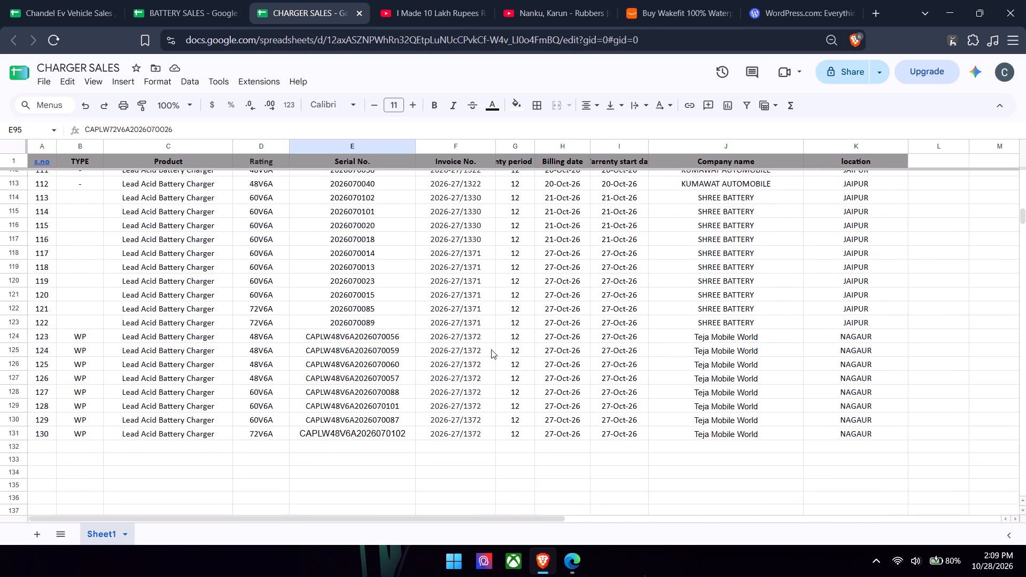
pyautogui.scroll(-3, 491, 349)
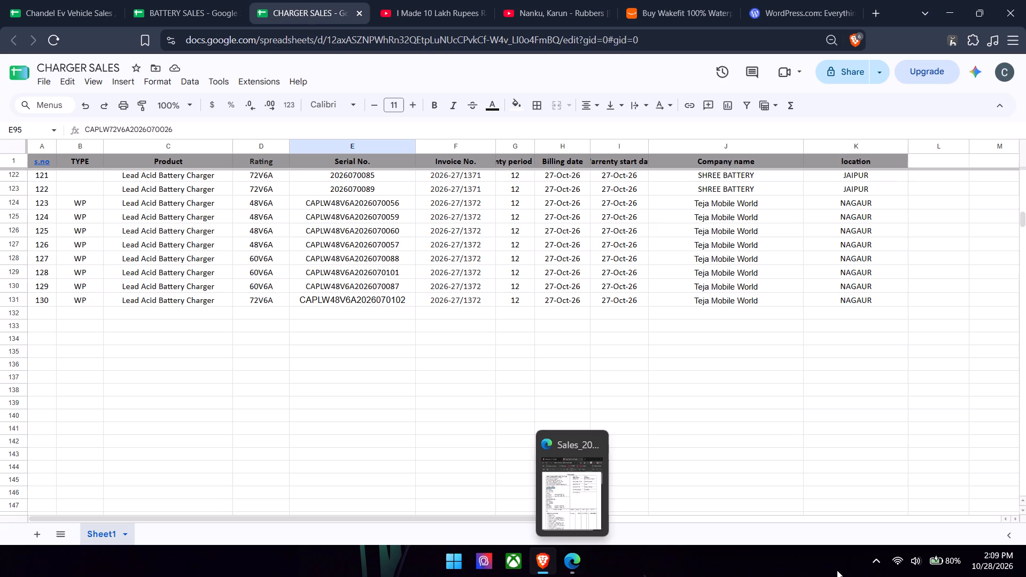
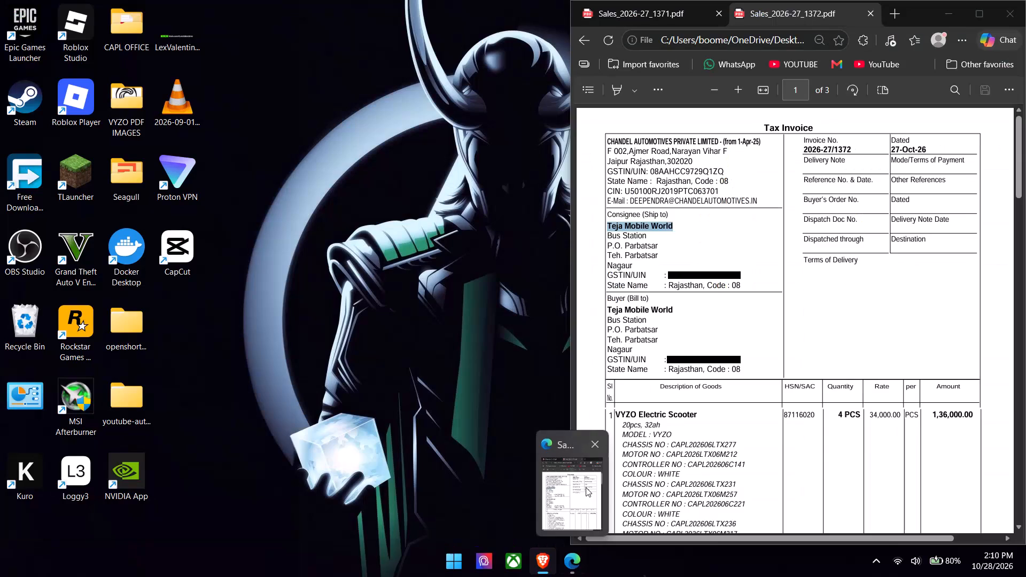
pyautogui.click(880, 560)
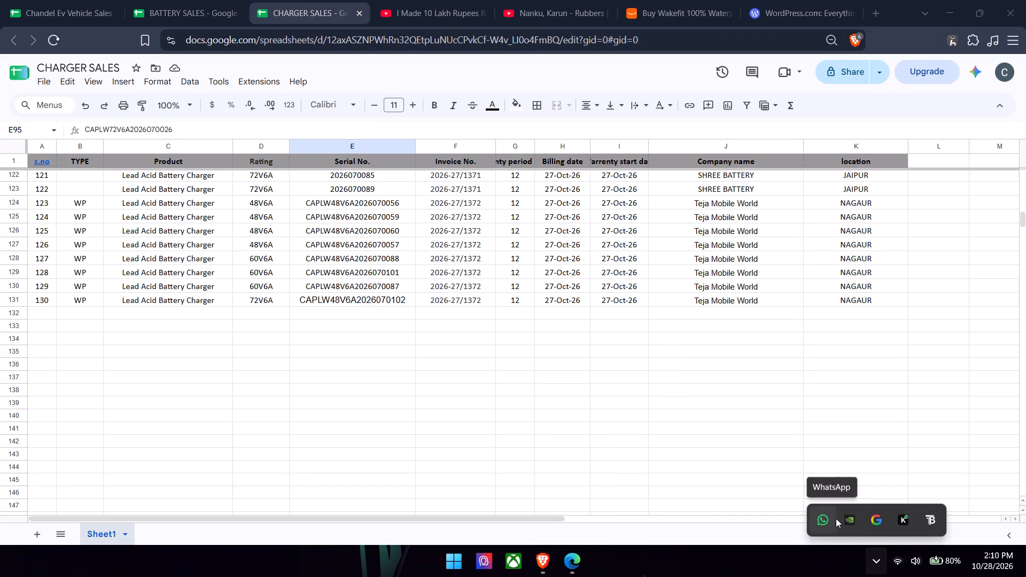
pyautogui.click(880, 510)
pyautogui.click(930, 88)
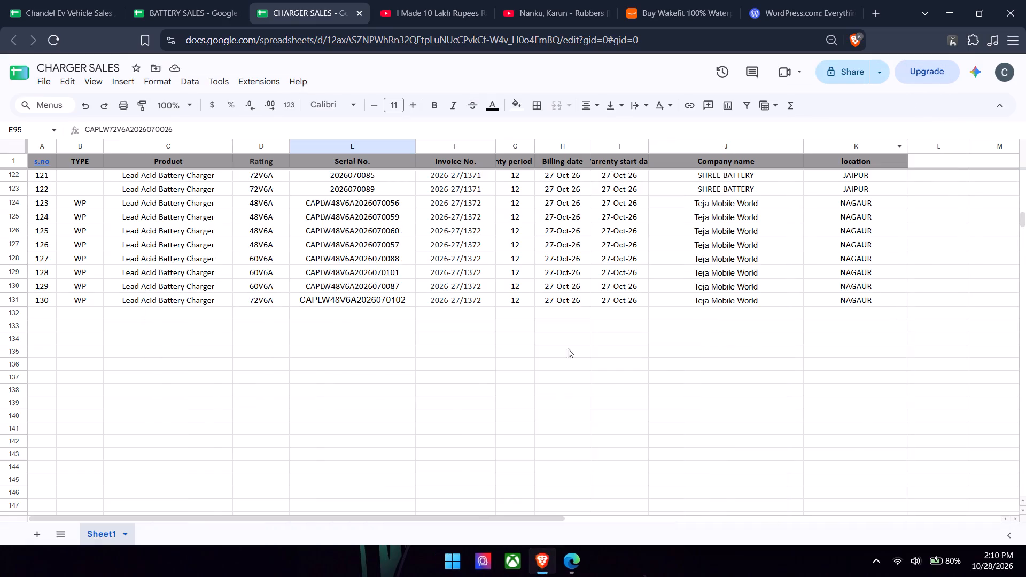
# Switch from the charger sales sheet to the BATTERY SALES sheet and review its last filled entries.
pyautogui.scroll(6, 550, 354)
pyautogui.scroll(20, 495, 378)
pyautogui.scroll(9, 495, 378)
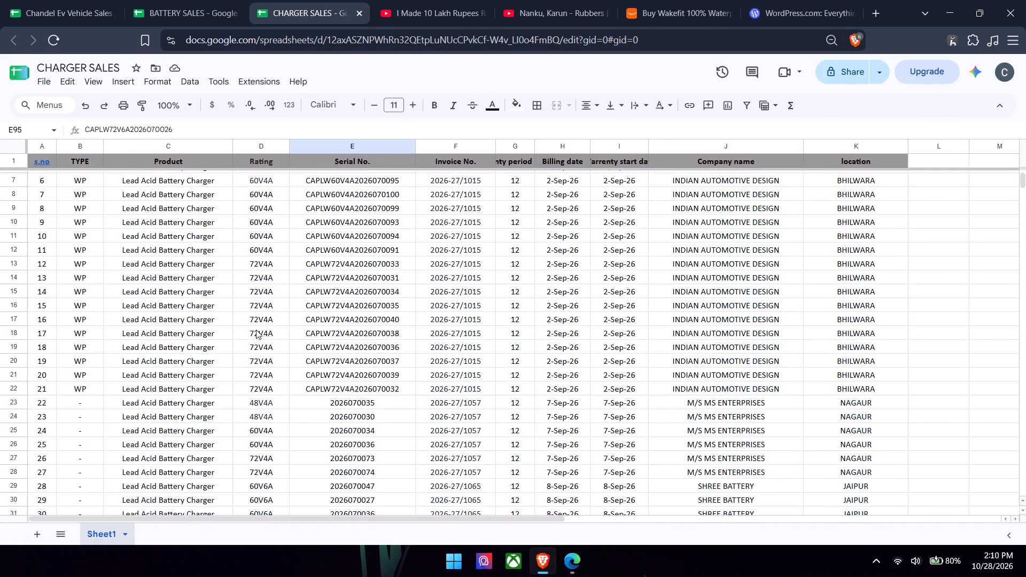
pyautogui.click(166, 0)
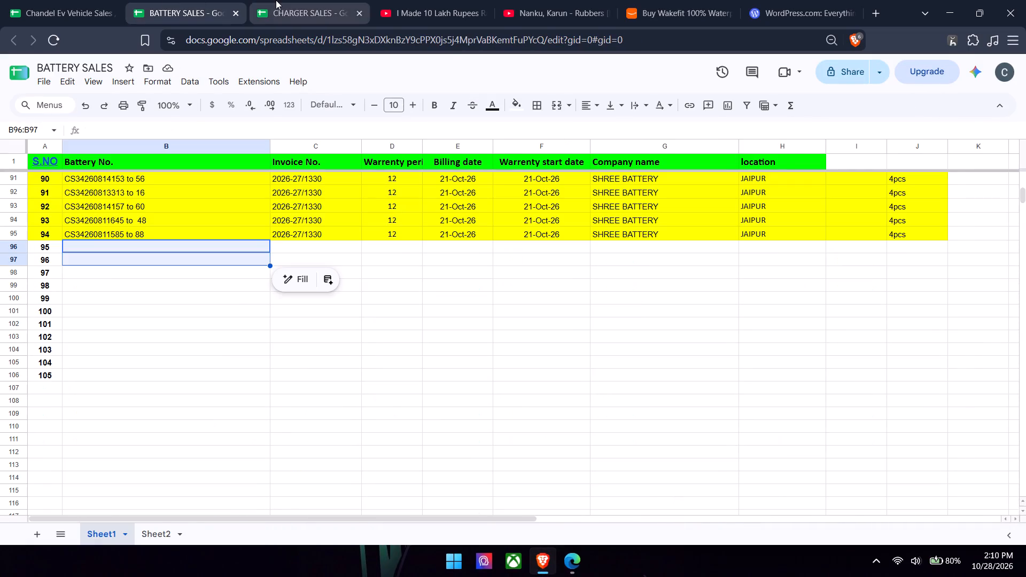
pyautogui.scroll(2, 245, 432)
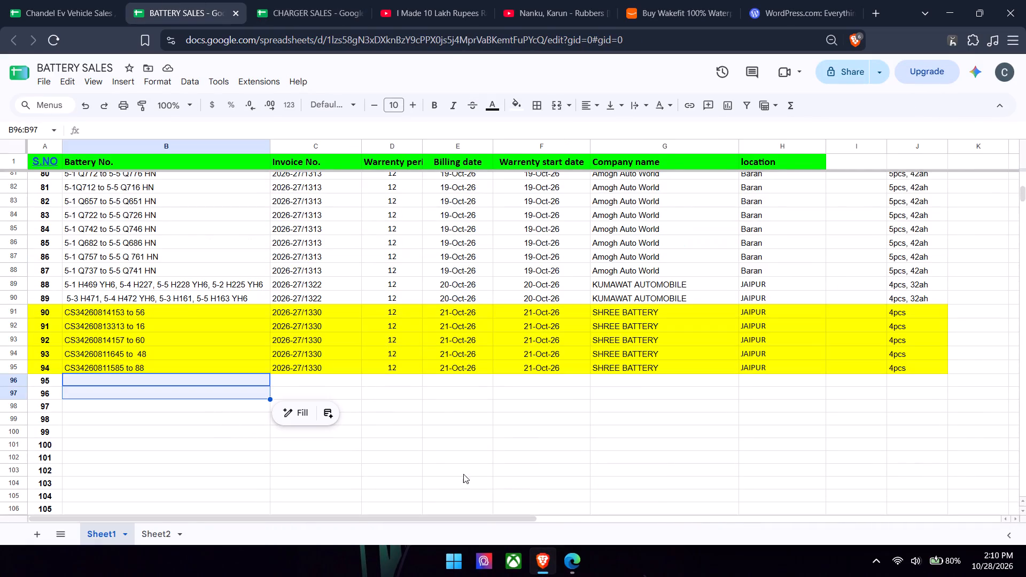
# Examine the invoice details and the VYZO scooter battery numbers on page 1 of invoice 2026-27/1372 in Edge.
pyautogui.click(580, 565)
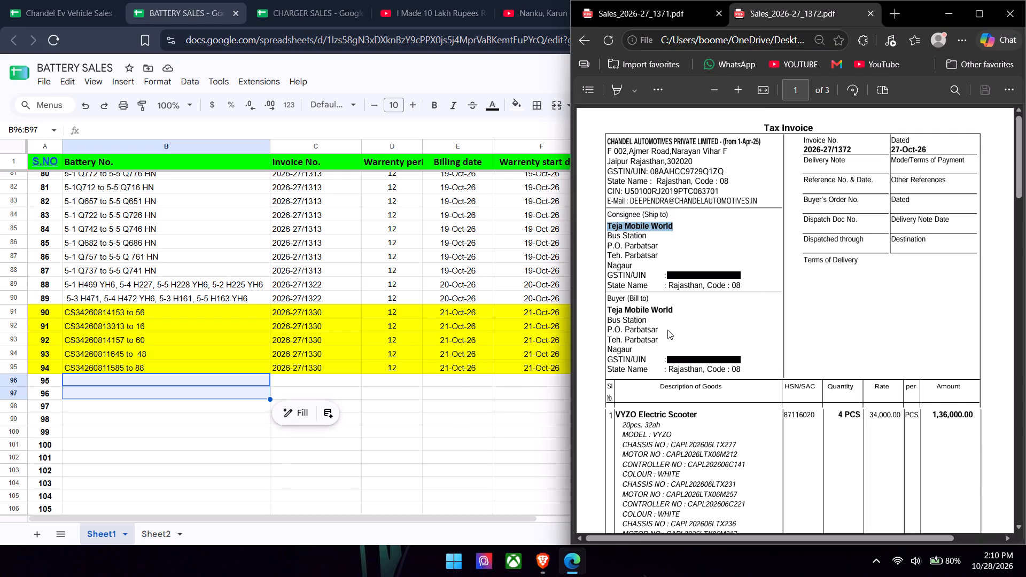
pyautogui.scroll(-6, 690, 333)
pyautogui.scroll(6, 694, 322)
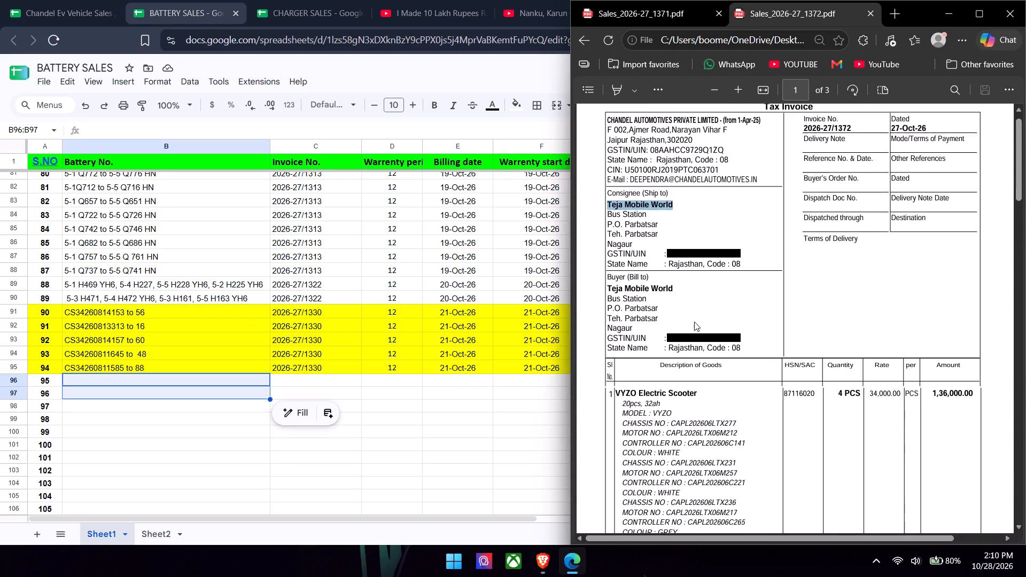
pyautogui.scroll(6, 694, 322)
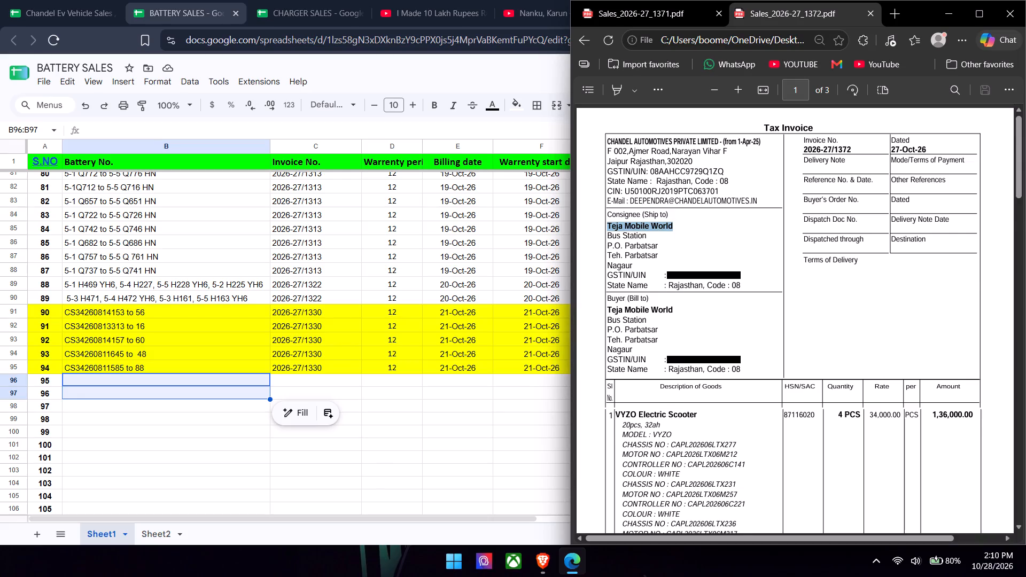
pyautogui.scroll(-2, 724, 451)
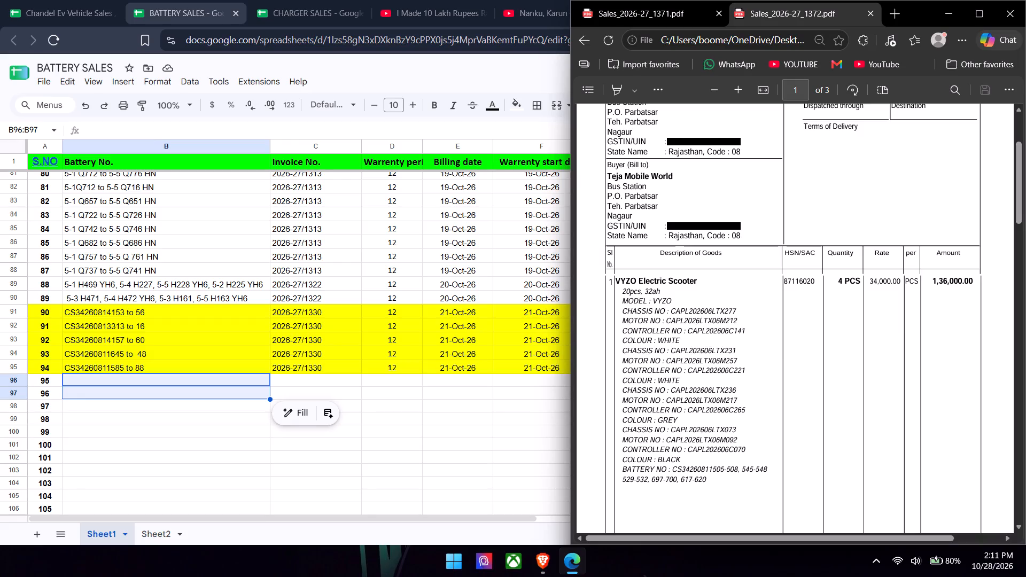
pyautogui.moveTo(672, 469); pyautogui.dragTo(686, 469)
pyautogui.moveTo(686, 469); pyautogui.dragTo(737, 469)
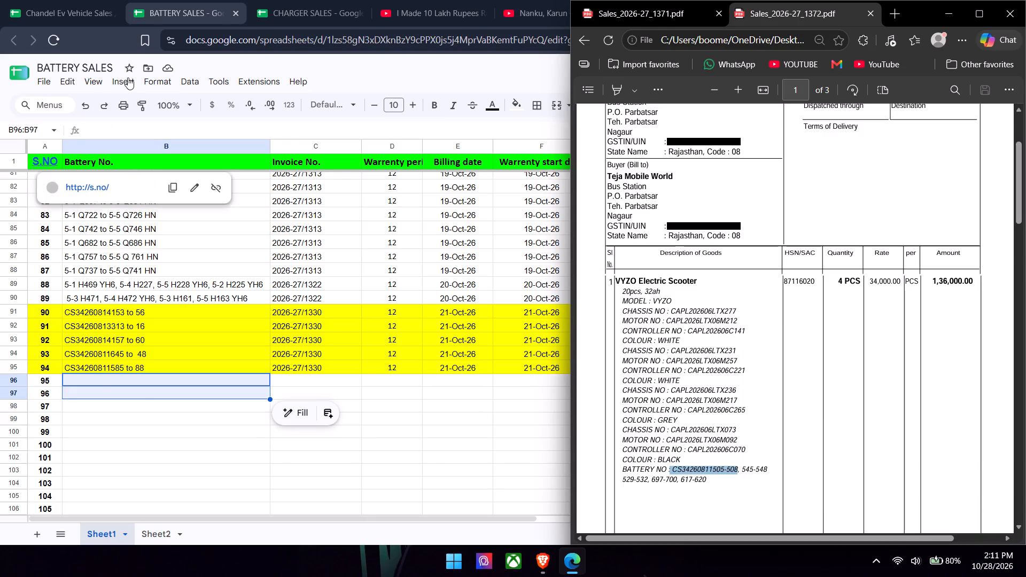
pyautogui.scroll(7, 718, 342)
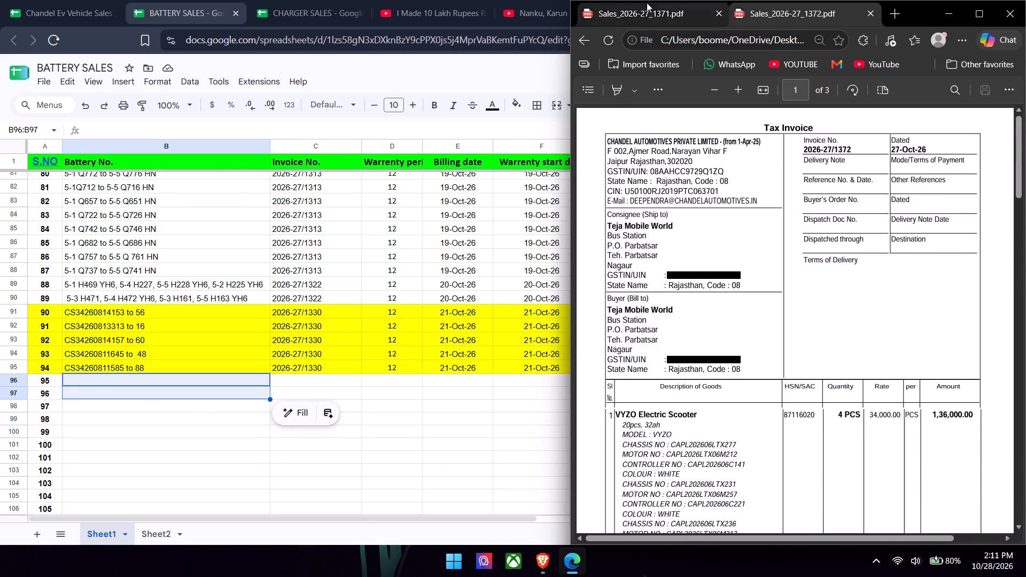
pyautogui.click(650, 11)
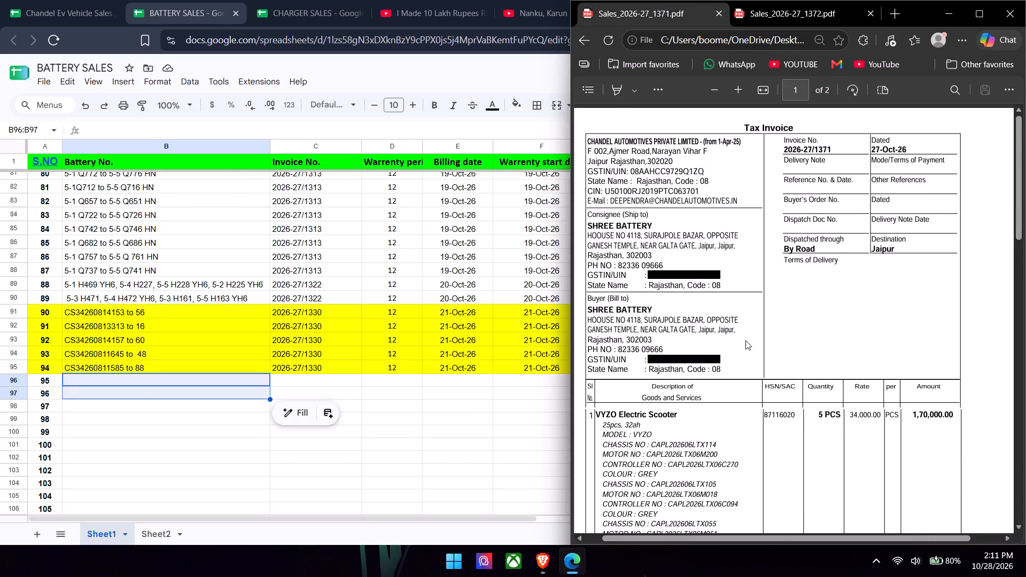
pyautogui.scroll(-2, 720, 372)
pyautogui.scroll(4, 680, 253)
pyautogui.scroll(-4, 680, 253)
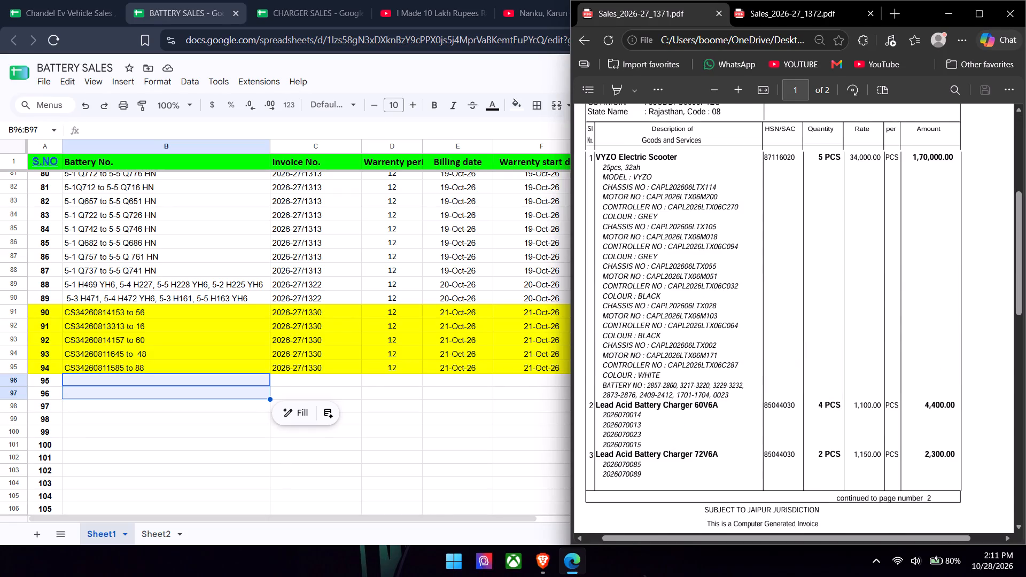
pyautogui.scroll(4, 674, 377)
pyautogui.scroll(-2, 674, 377)
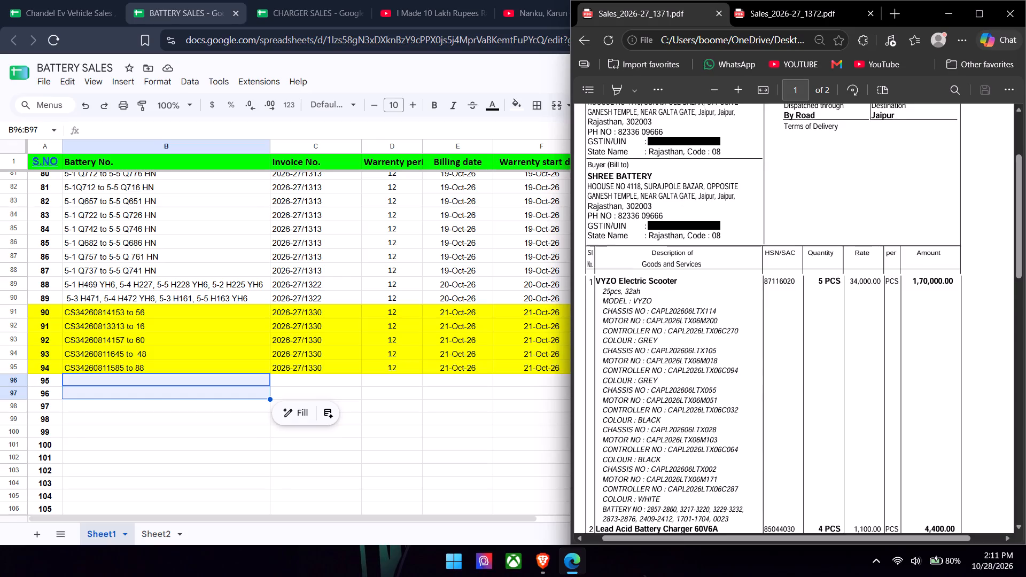
pyautogui.scroll(5, 674, 374)
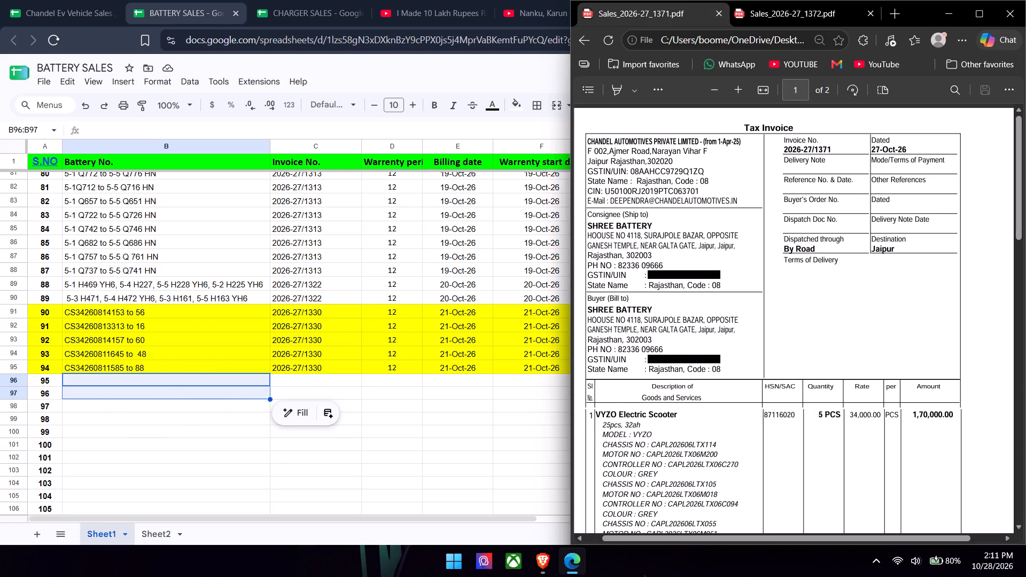
pyautogui.scroll(-3, 716, 363)
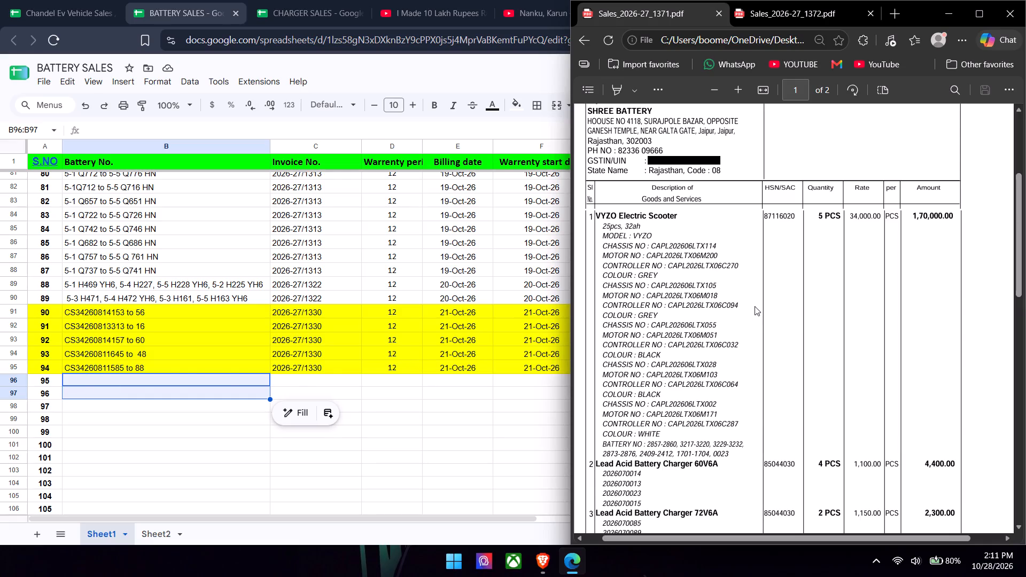
pyautogui.scroll(-2, 666, 310)
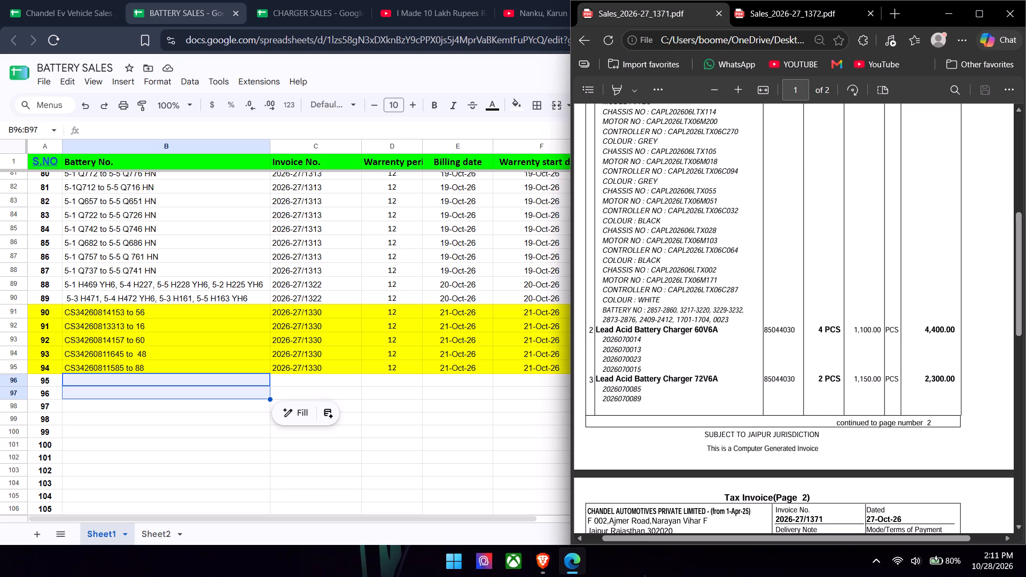
pyautogui.scroll(1, 677, 288)
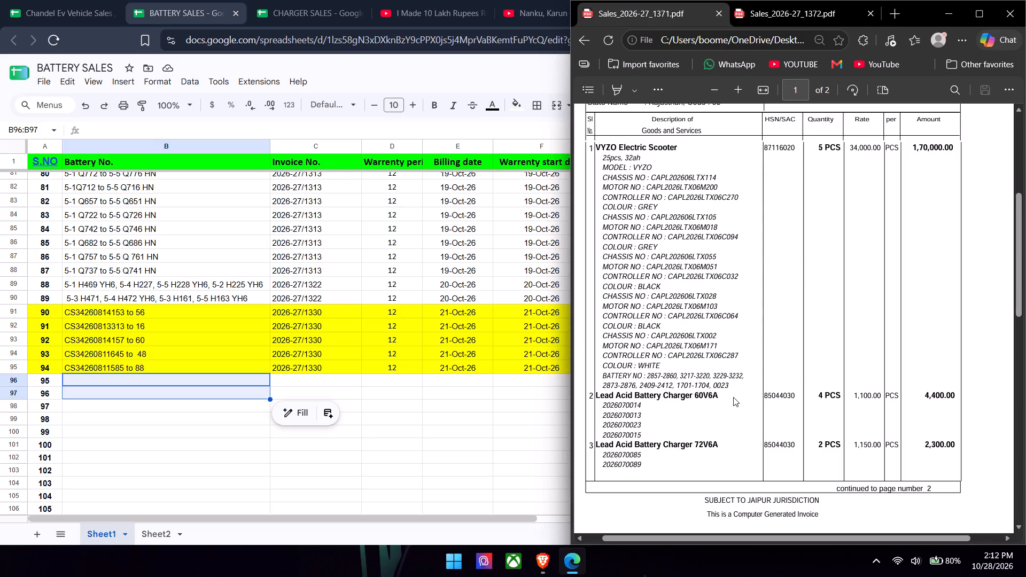
pyautogui.scroll(4, 733, 397)
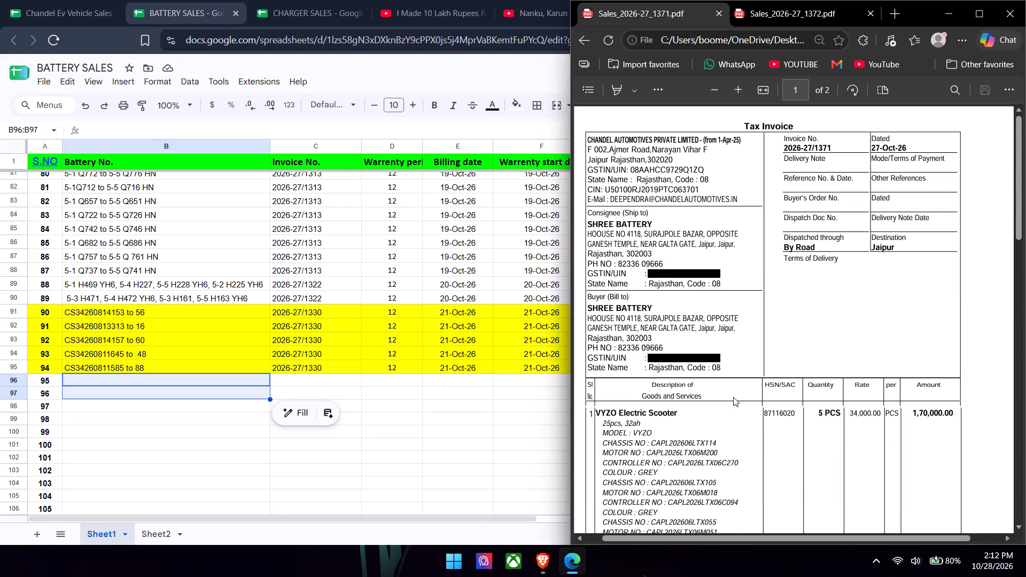
pyautogui.scroll(2, 733, 397)
pyautogui.scroll(-6, 733, 397)
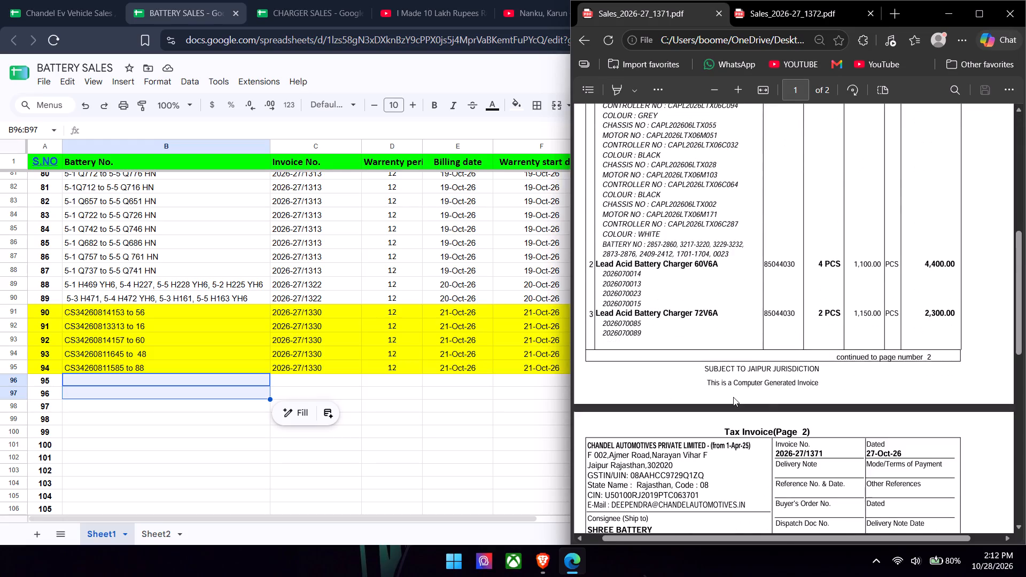
pyautogui.scroll(1, 733, 397)
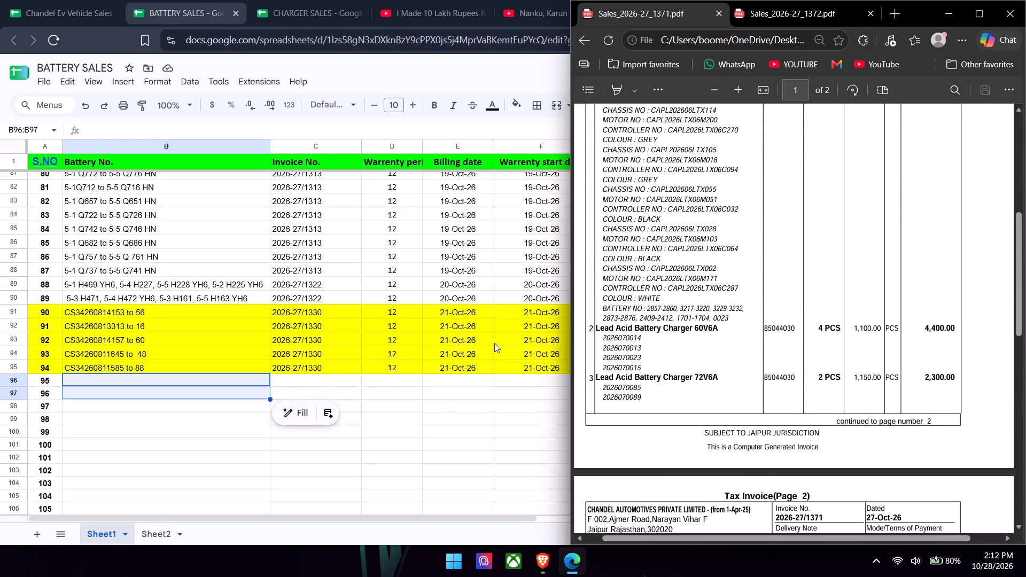
pyautogui.scroll(1, 661, 337)
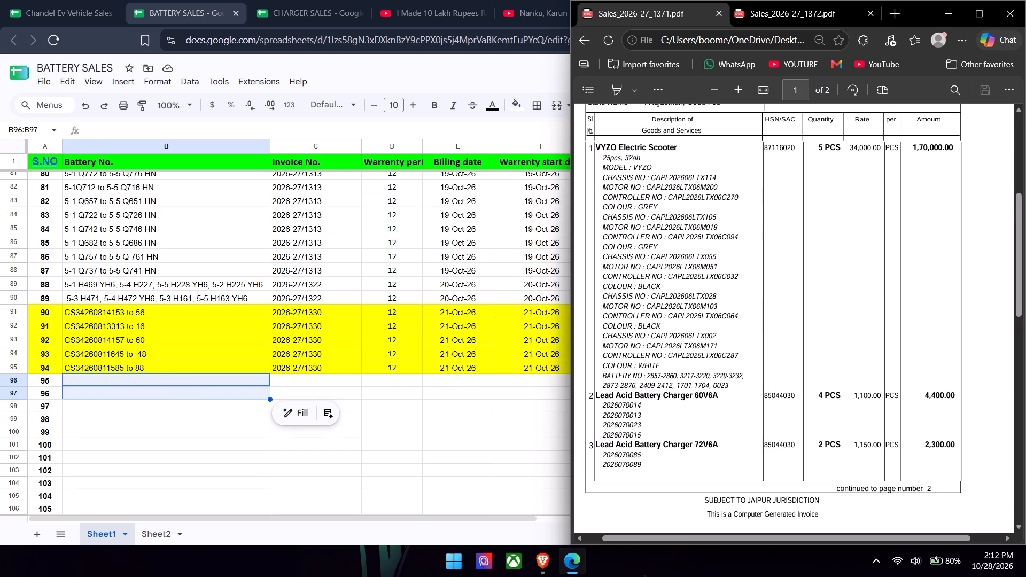
# Select the empty Battery No. cell B96 in BATTERY SALES and recheck the entries against invoice 2026-27/1371.
pyautogui.click(152, 381)
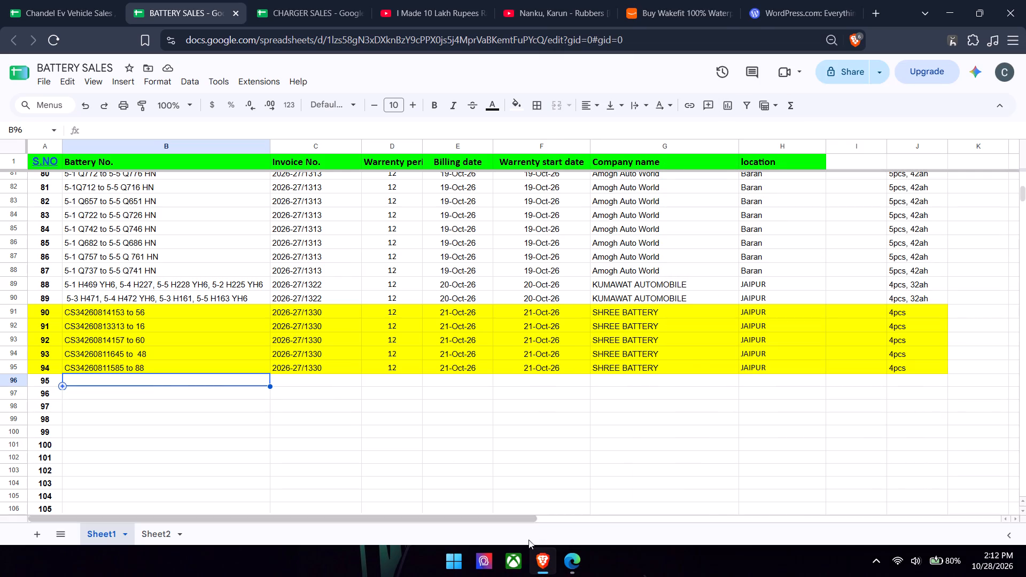
pyautogui.click(574, 566)
pyautogui.scroll(-4, 465, 434)
pyautogui.scroll(3, 465, 434)
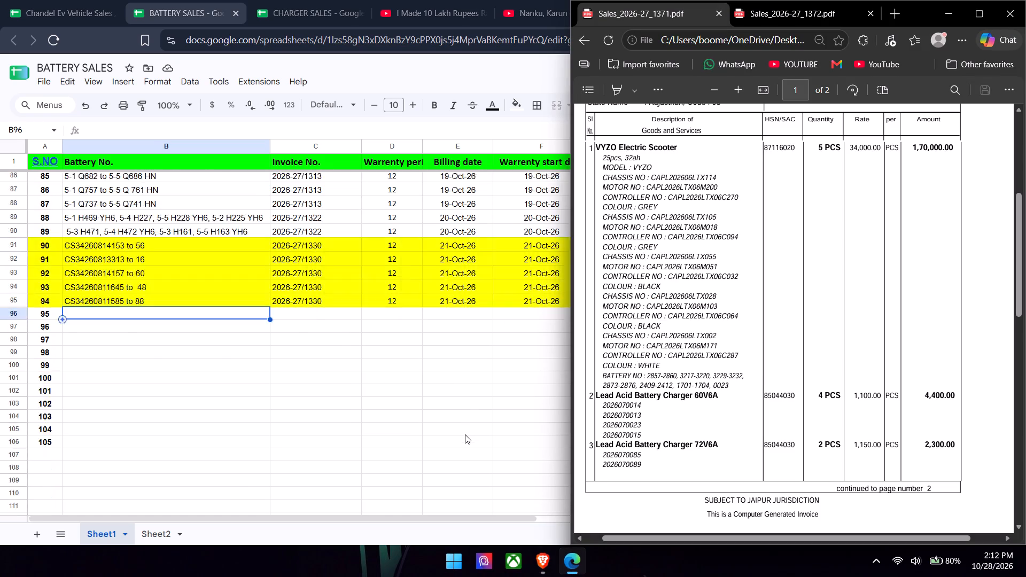
pyautogui.scroll(2, 465, 434)
pyautogui.scroll(-2, 465, 434)
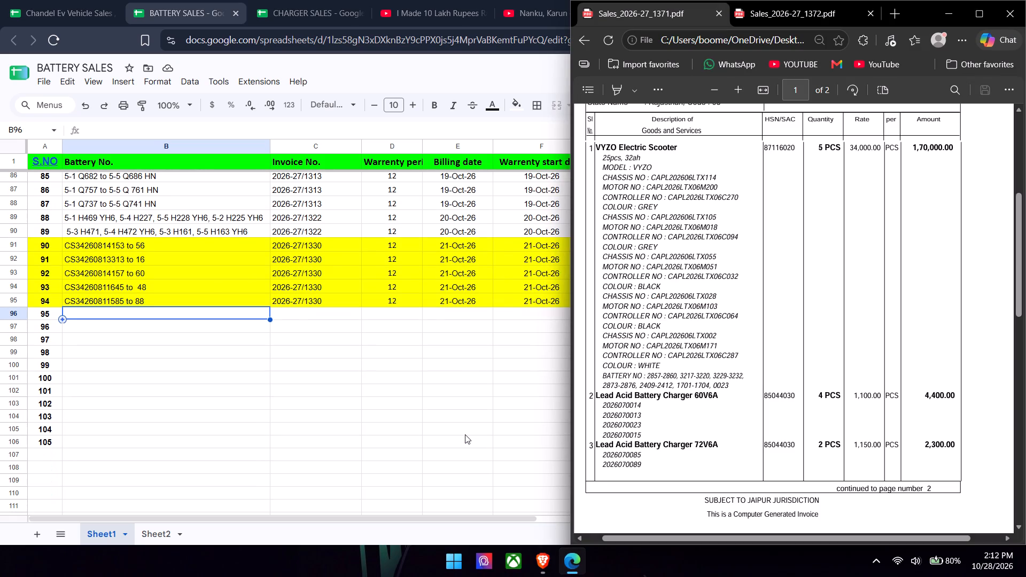
pyautogui.scroll(1, 465, 434)
pyautogui.scroll(-1, 465, 434)
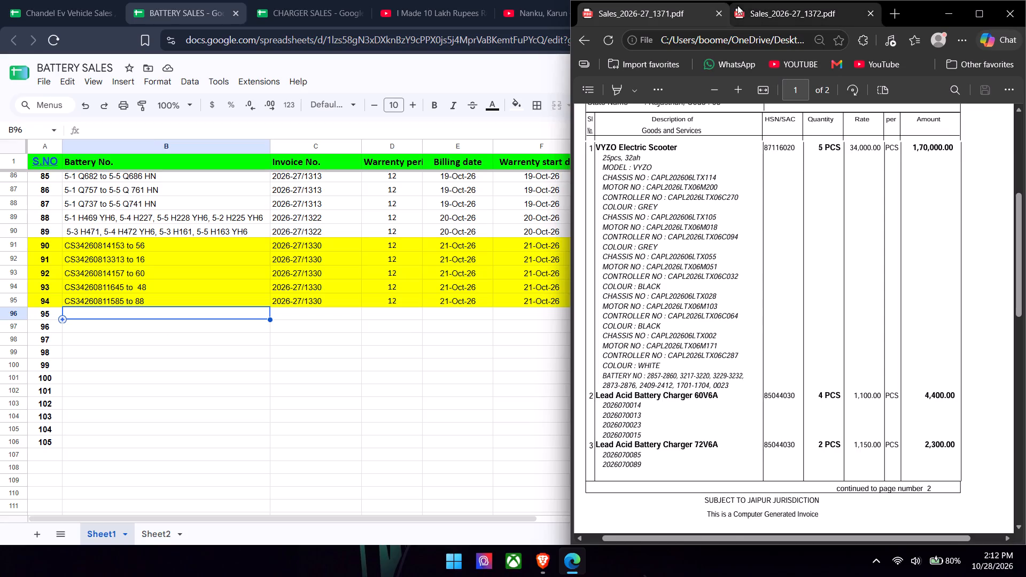
# Compare the format of the battery numbers in invoice 2026-27/1372 with those in invoice 2026-27/1371.
pyautogui.click(757, 12)
pyautogui.scroll(-6, 601, 387)
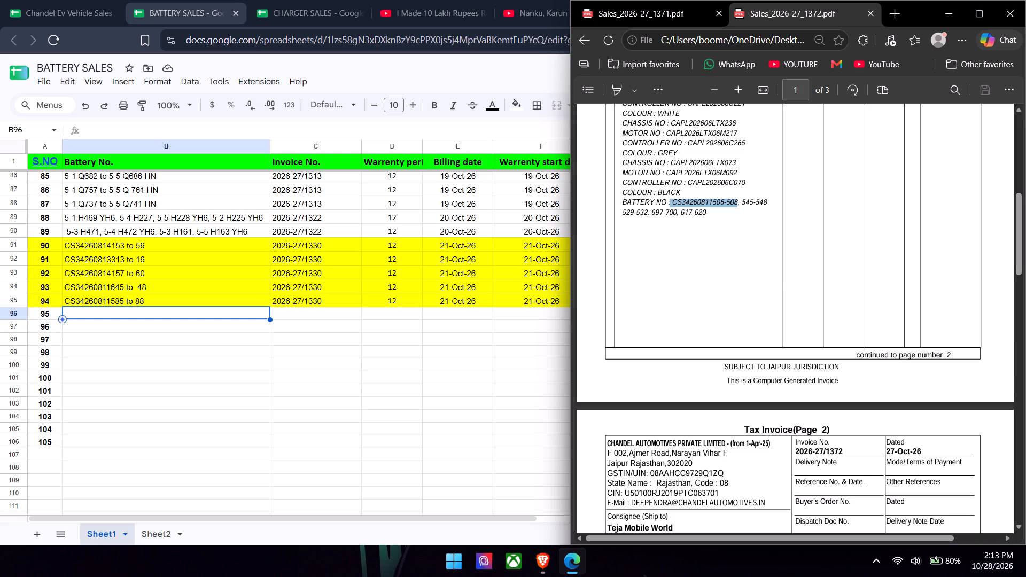
pyautogui.click(681, 13)
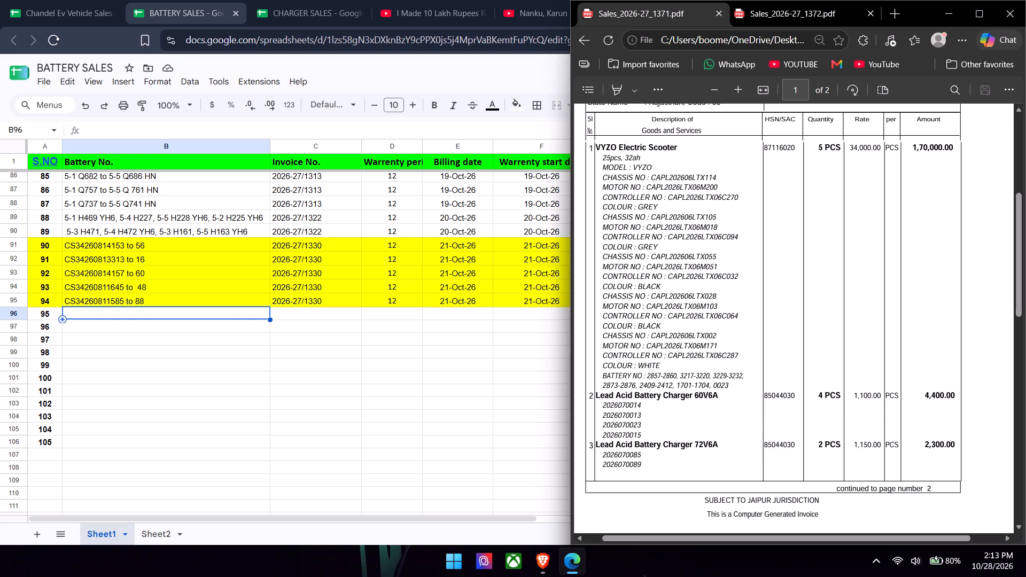
pyautogui.moveTo(660, 373); pyautogui.dragTo(642, 373)
pyautogui.click(658, 404)
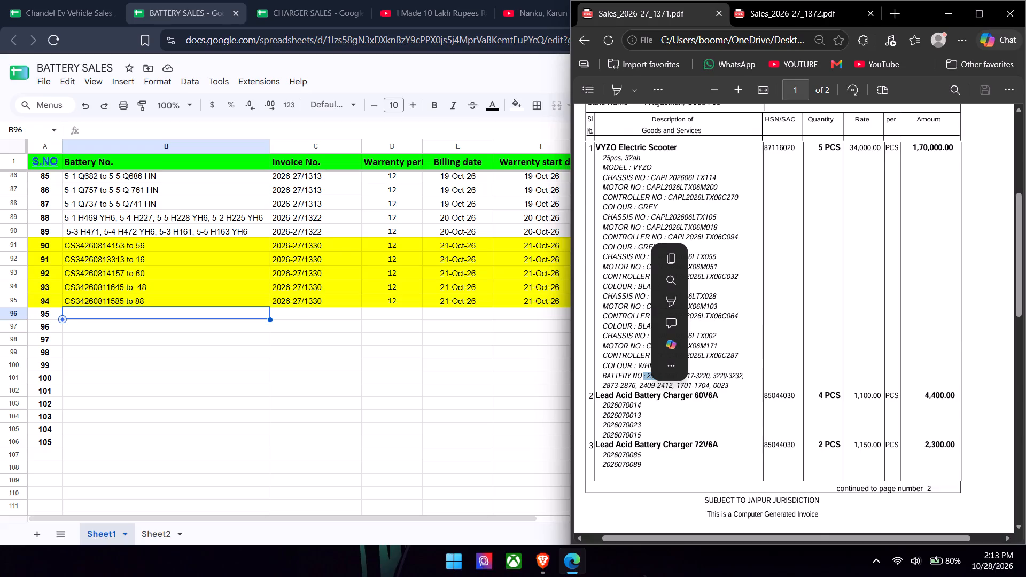
pyautogui.scroll(3, 665, 378)
pyautogui.scroll(-3, 665, 378)
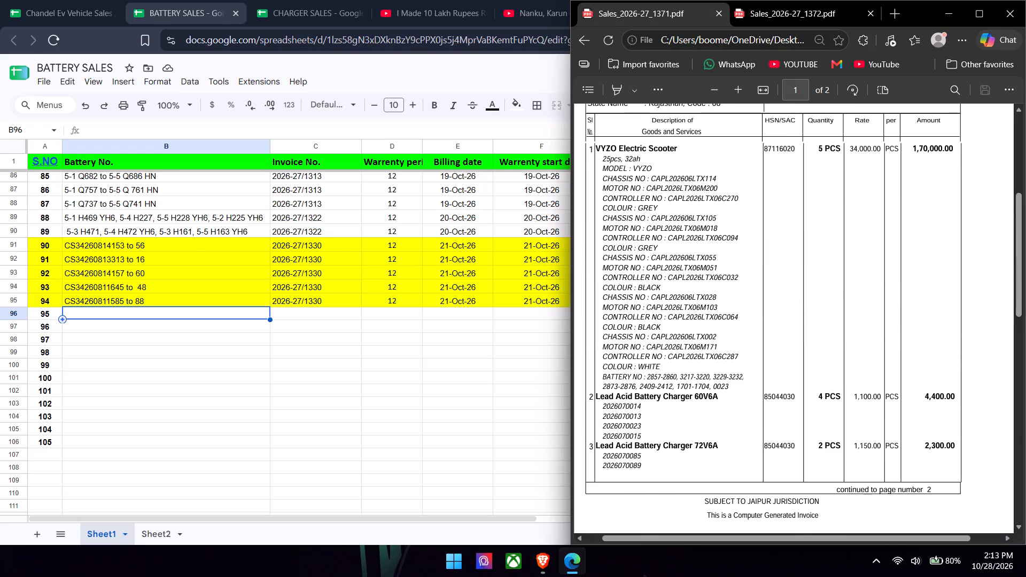
pyautogui.scroll(2, 665, 374)
pyautogui.scroll(-3, 665, 374)
pyautogui.scroll(1, 665, 374)
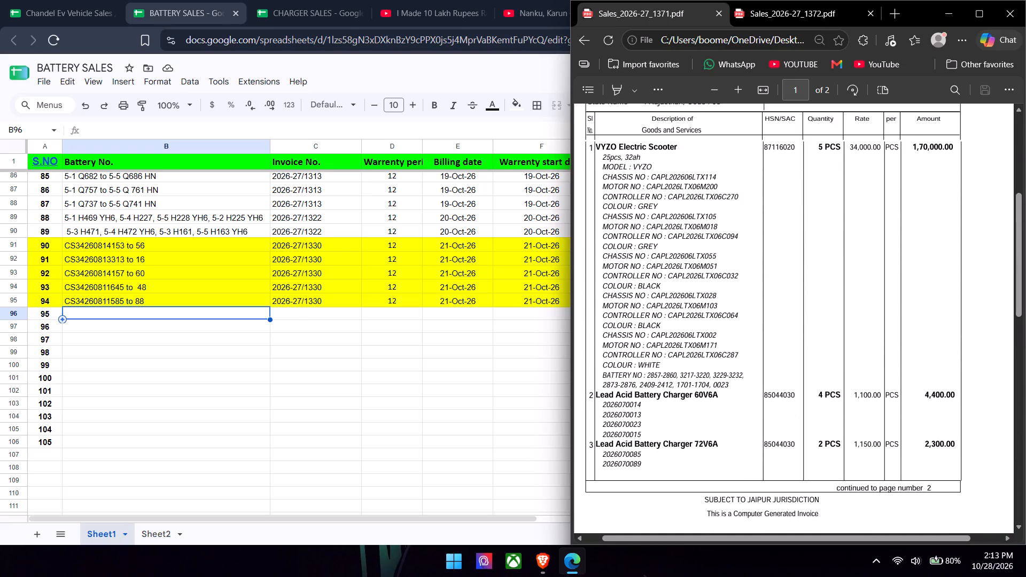
# Compare the scooter battery number ranges and their CS prefixes on pages 1 and 2 of invoice 2026-27/1372.
pyautogui.click(782, 18)
pyautogui.scroll(-2, 657, 288)
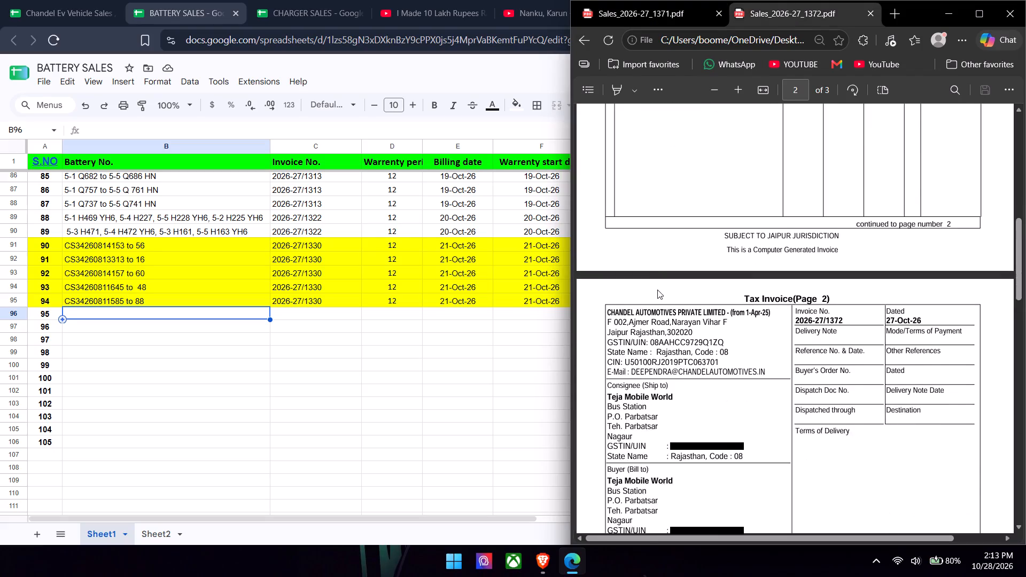
pyautogui.scroll(3, 657, 290)
pyautogui.click(677, 272)
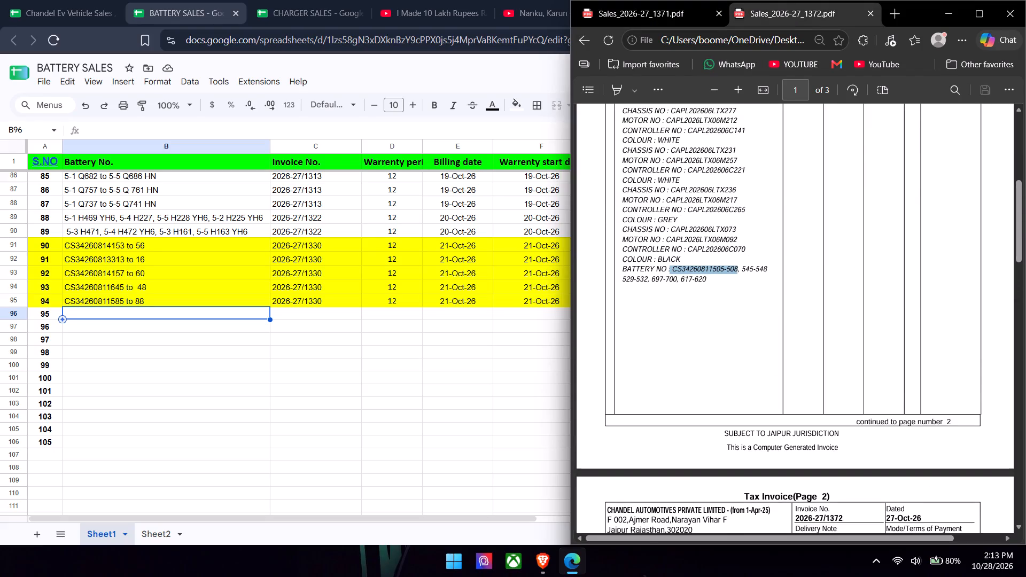
pyautogui.moveTo(672, 269); pyautogui.dragTo(736, 269)
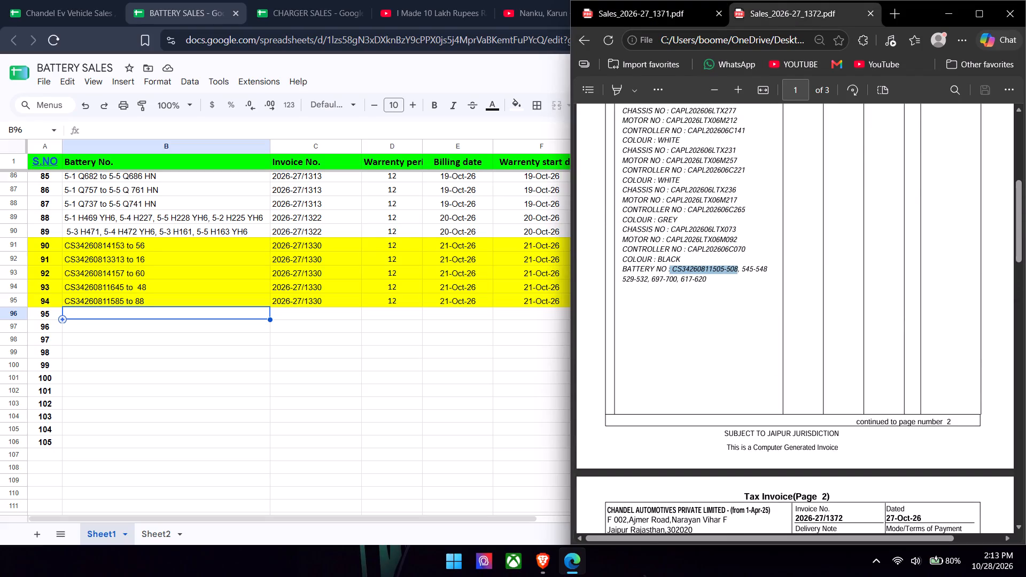
pyautogui.moveTo(736, 269); pyautogui.dragTo(737, 269)
pyautogui.scroll(-14, 658, 348)
pyautogui.scroll(1, 658, 345)
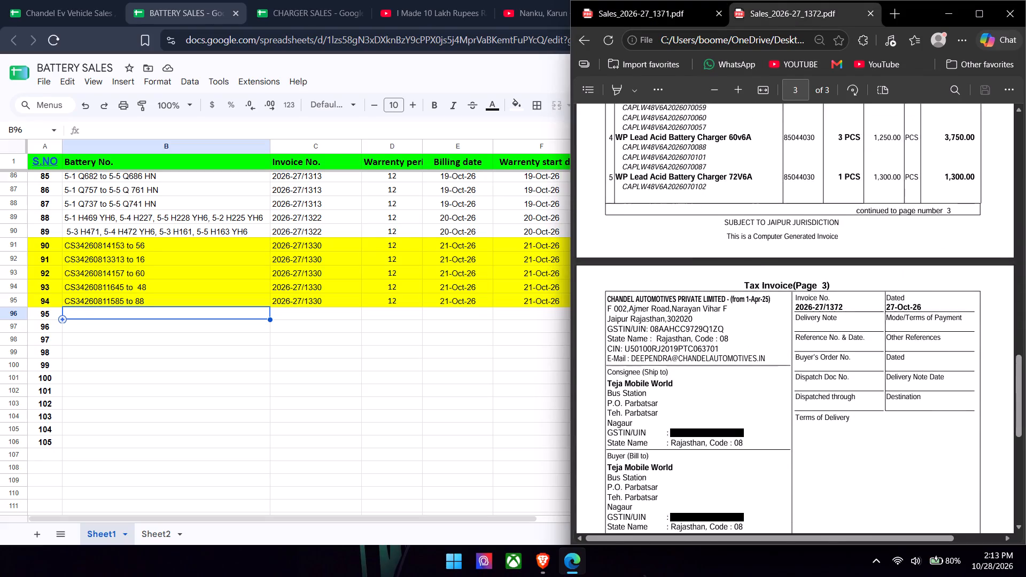
pyautogui.scroll(1, 658, 345)
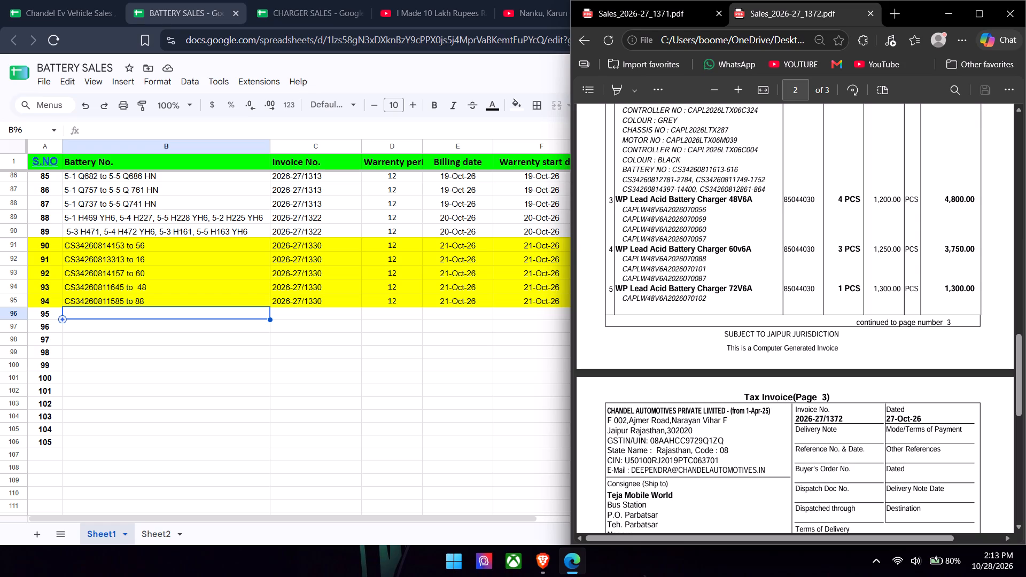
pyautogui.moveTo(623, 178); pyautogui.dragTo(672, 183)
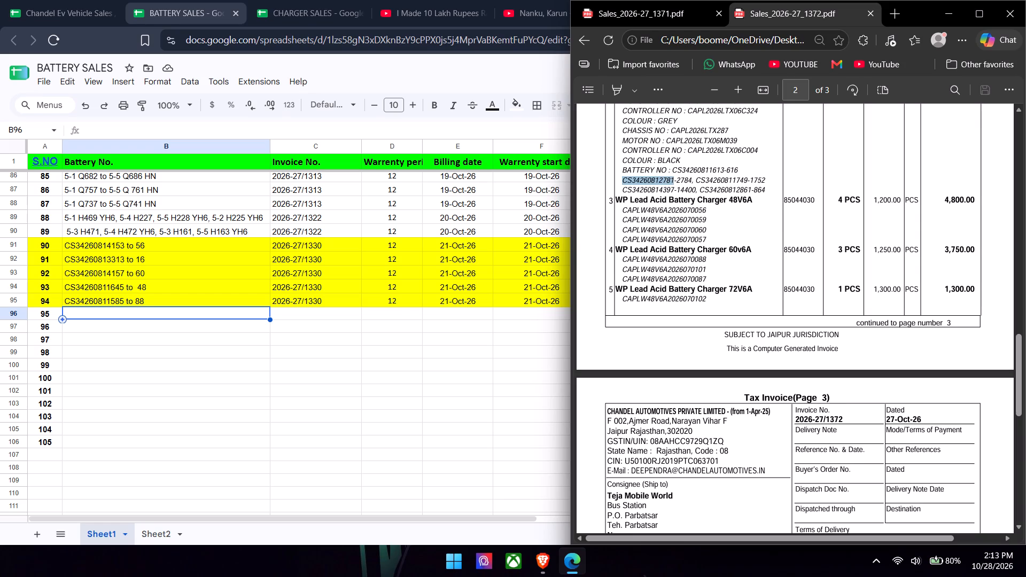
pyautogui.moveTo(672, 183); pyautogui.dragTo(675, 183)
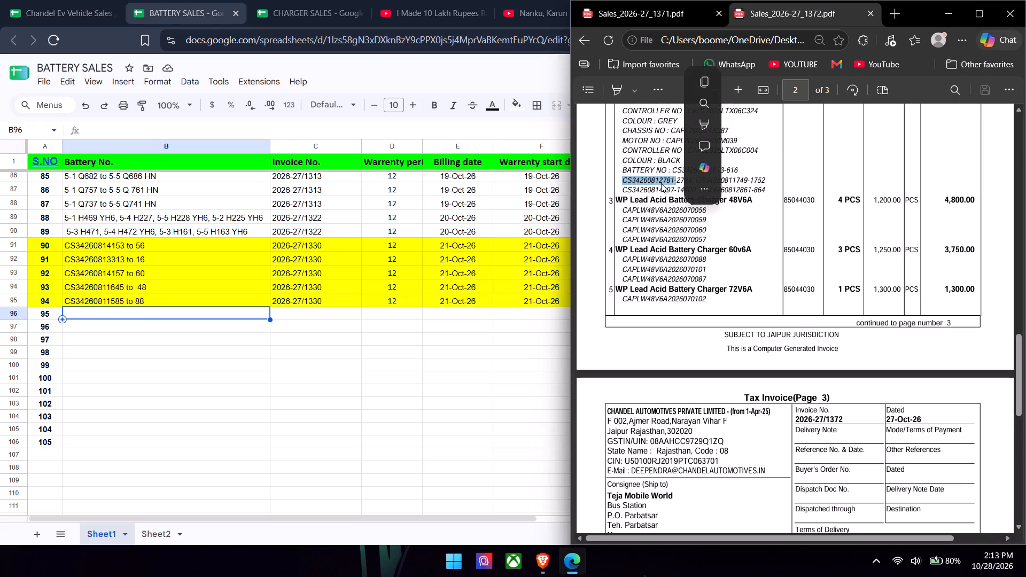
# Recheck the VYZO Electric Scooter entry and the invoice header details on page 1 of invoice 2026-27/1372.
pyautogui.scroll(2, 649, 297)
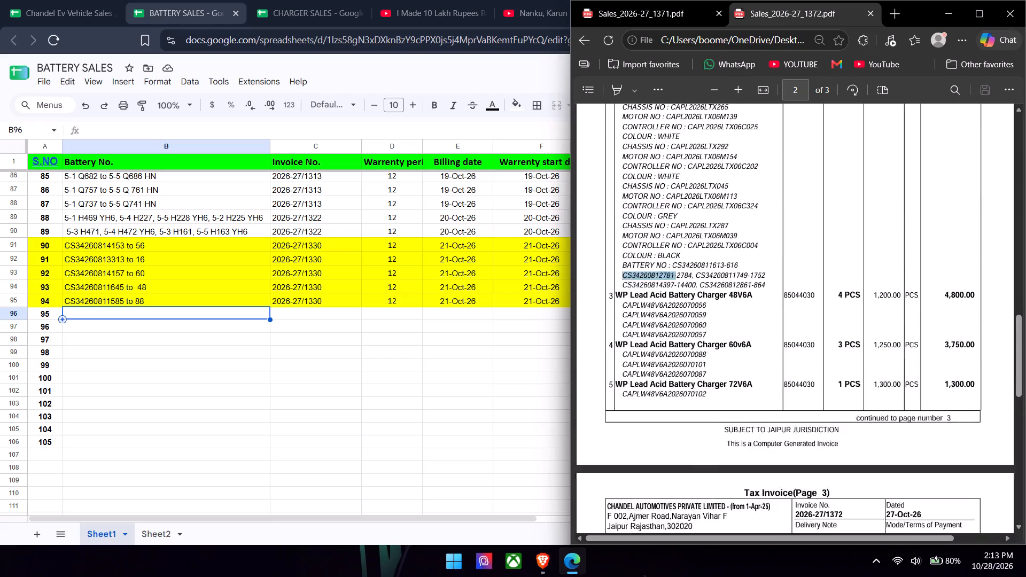
pyautogui.scroll(12, 649, 297)
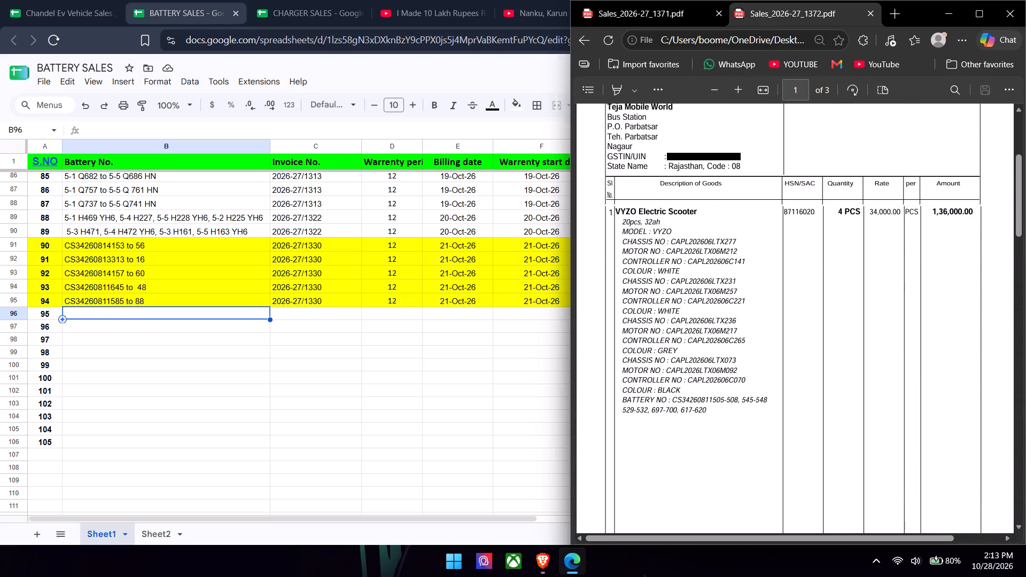
pyautogui.scroll(1, 649, 297)
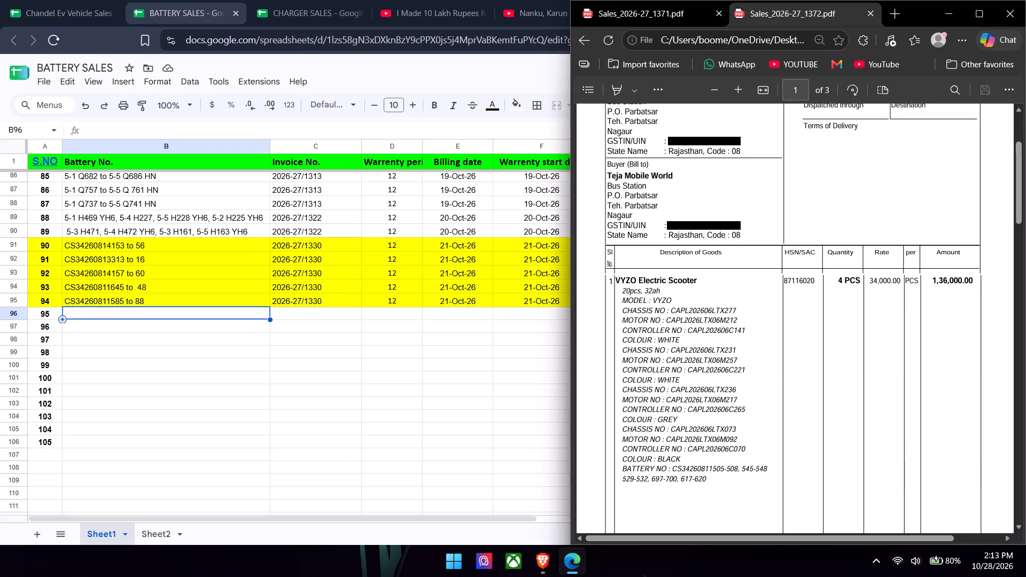
pyautogui.scroll(2, 649, 297)
pyautogui.scroll(7, 322, 367)
# Review how battery number ranges are written in the earliest entries of the BATTERY SALES sheet.
pyautogui.scroll(8, 322, 367)
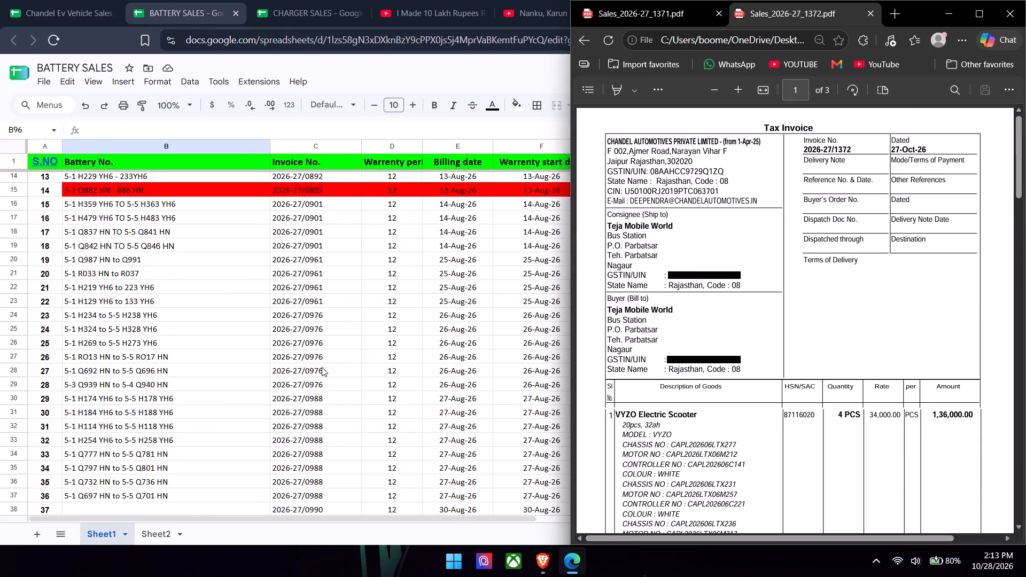
pyautogui.scroll(19, 322, 366)
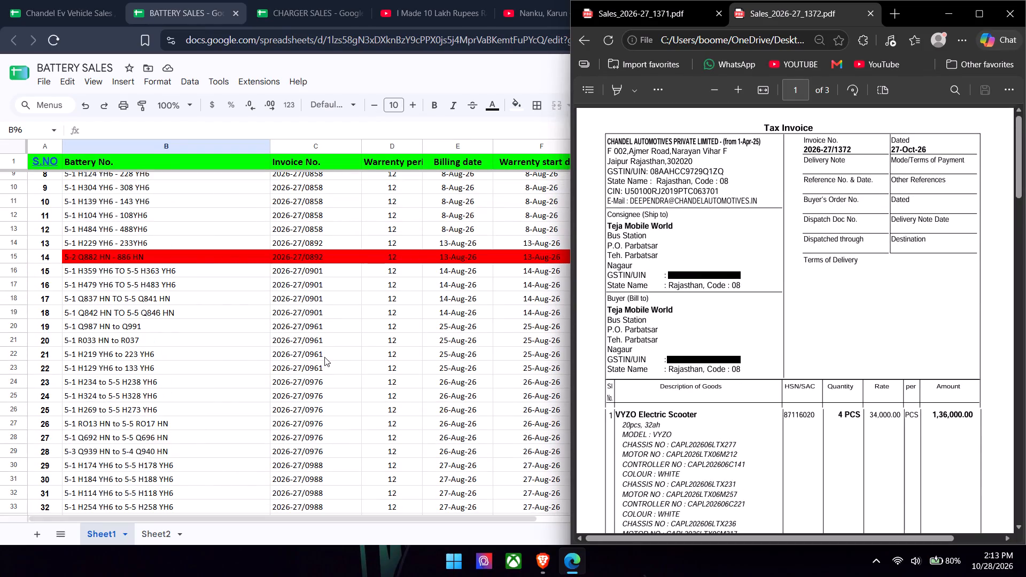